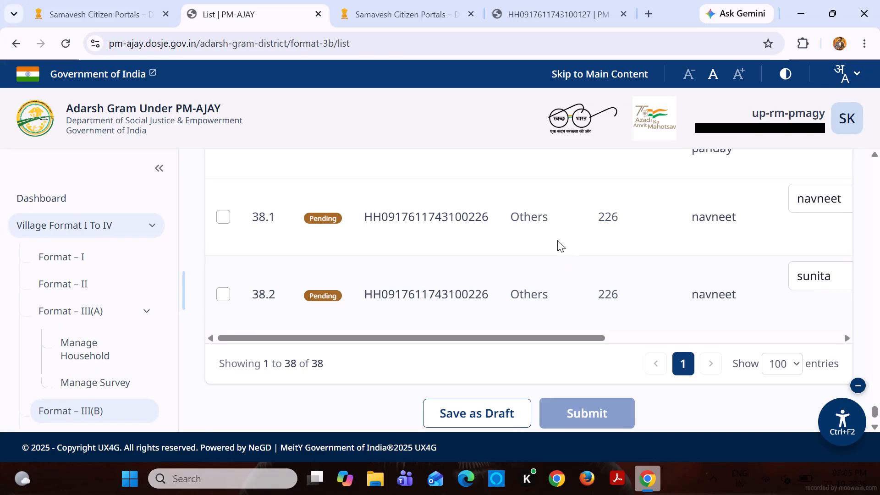
# Switch to the open survey edit form and go back to the Manage Survey household list.
pyautogui.scroll(10, 613, 239)
pyautogui.scroll(12, 613, 239)
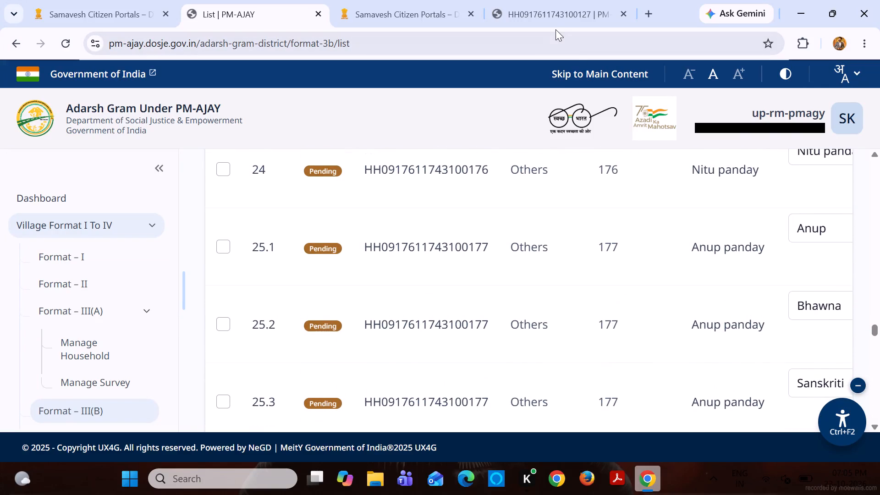
pyautogui.click(552, 2)
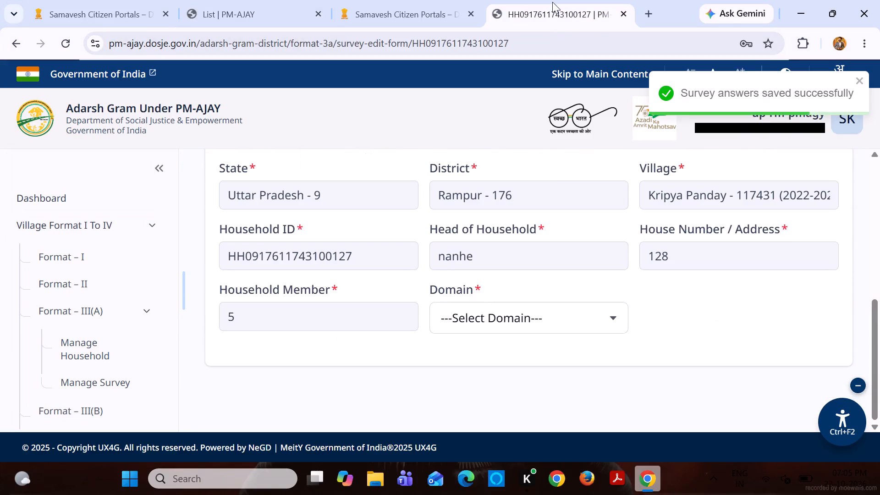
pyautogui.scroll(5, 544, 217)
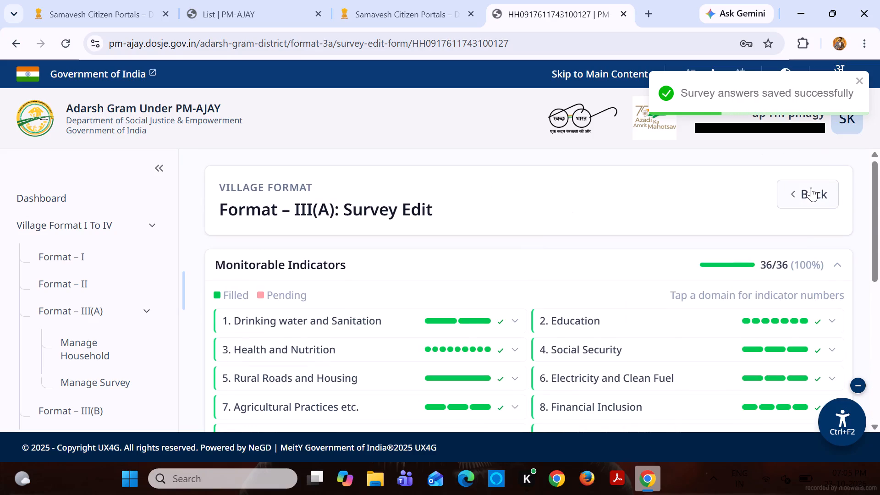
pyautogui.click(811, 187)
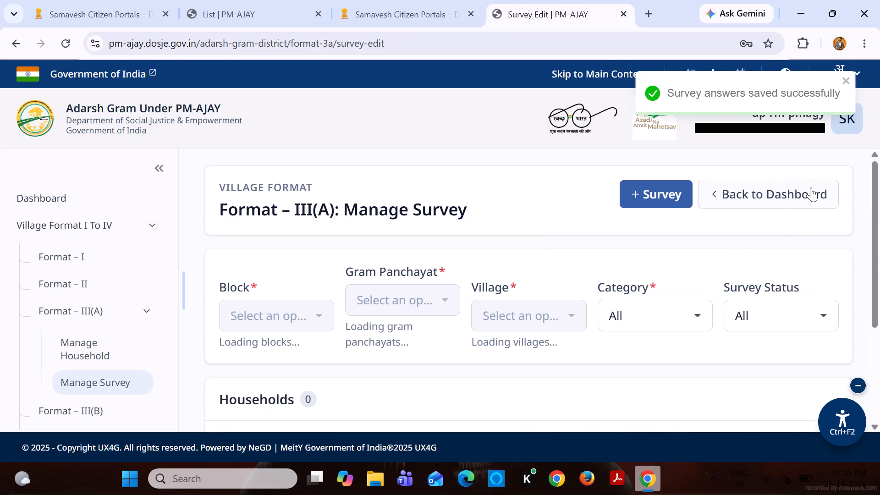
# Open the survey of household 226 for editing from the Manage Survey list.
pyautogui.scroll(-5, 712, 280)
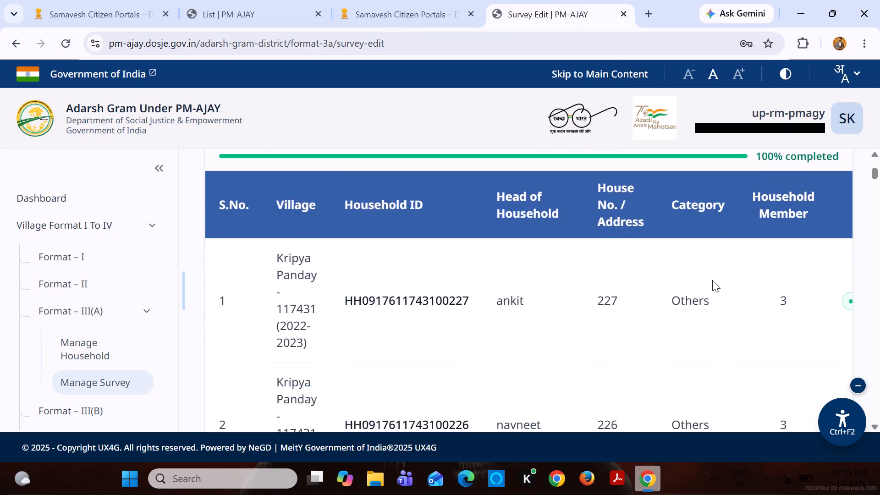
pyautogui.scroll(-1, 712, 280)
pyautogui.hscroll(-5, 712, 280)
pyautogui.scroll(-1, 712, 280)
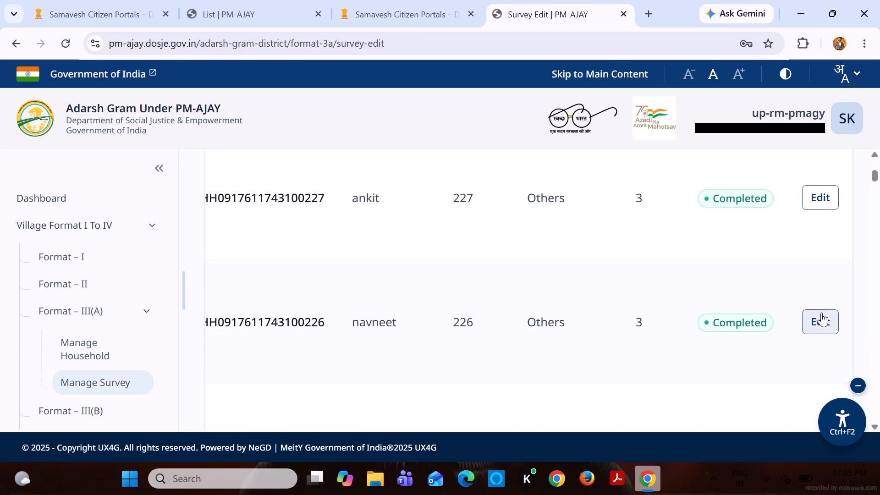
pyautogui.click(816, 318)
# Select the domain 8 – Financial Inclusion in household 226's survey.
pyautogui.scroll(-2, 685, 294)
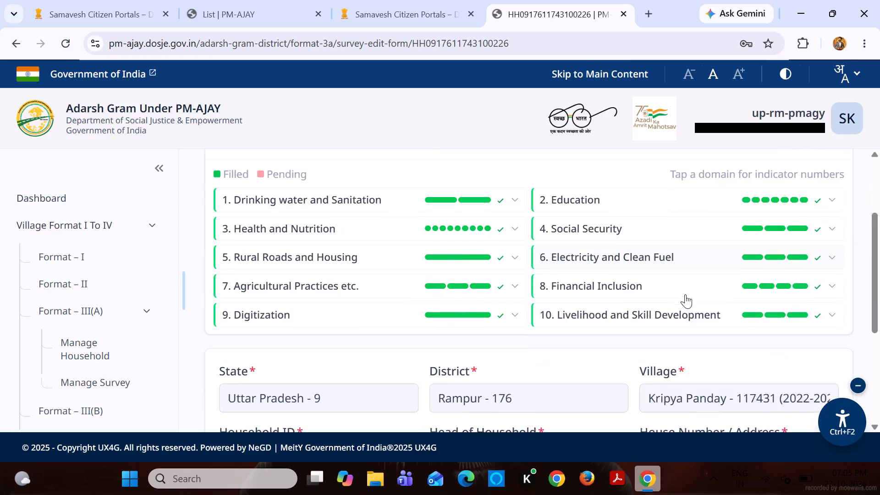
pyautogui.scroll(-7, 685, 294)
pyautogui.click(606, 324)
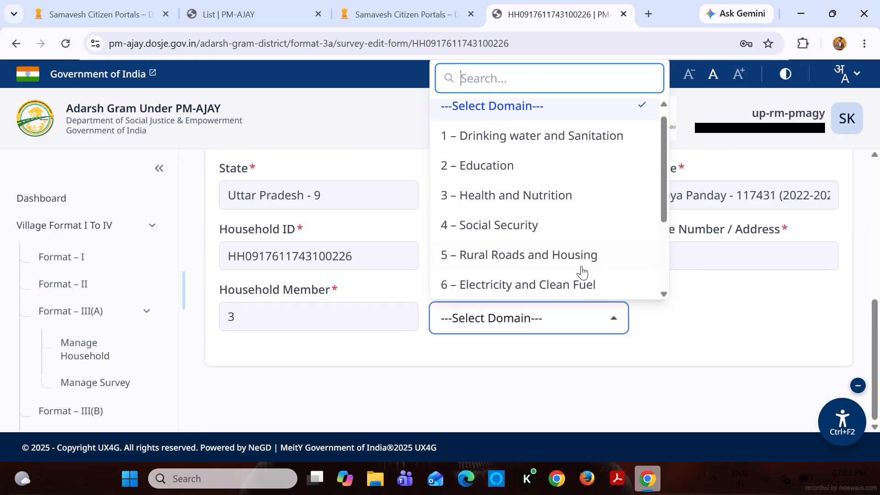
pyautogui.scroll(-2, 581, 266)
pyautogui.click(557, 258)
# Under indicator 8.3 (PMSBY), set the number of eligible persons aged 18-70 years to 0.
pyautogui.scroll(-1, 557, 258)
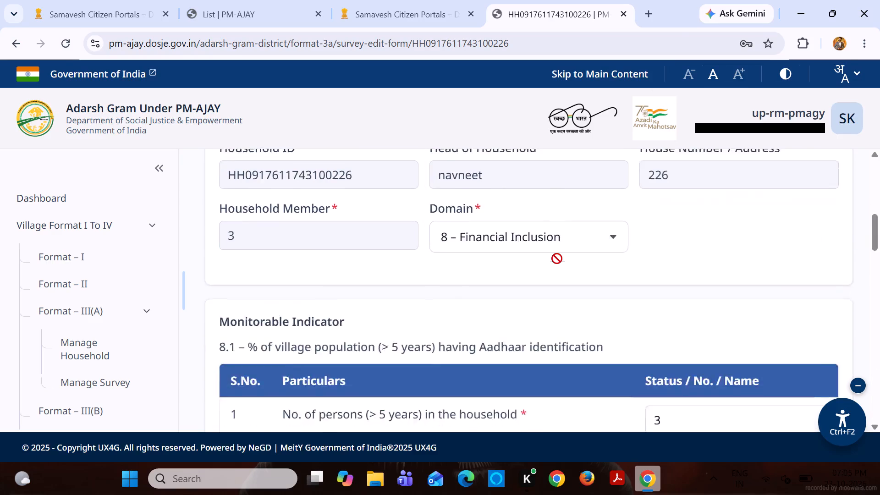
pyautogui.scroll(-3, 557, 258)
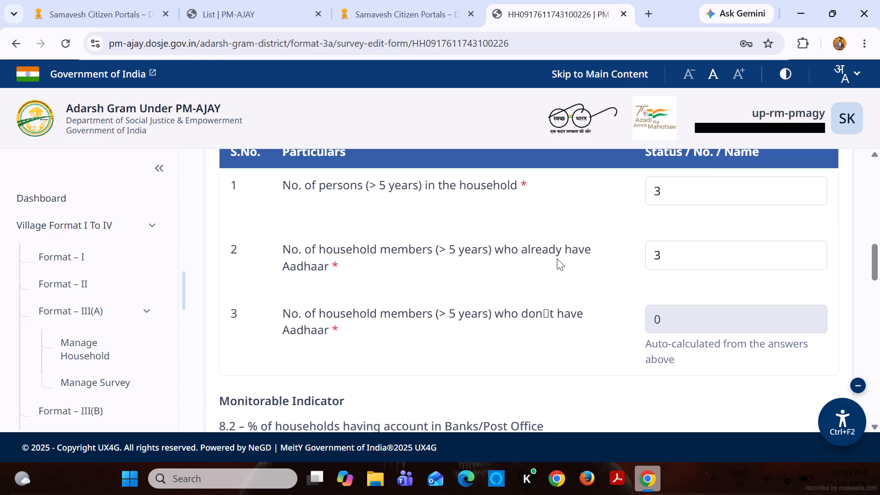
pyautogui.scroll(-1, 557, 258)
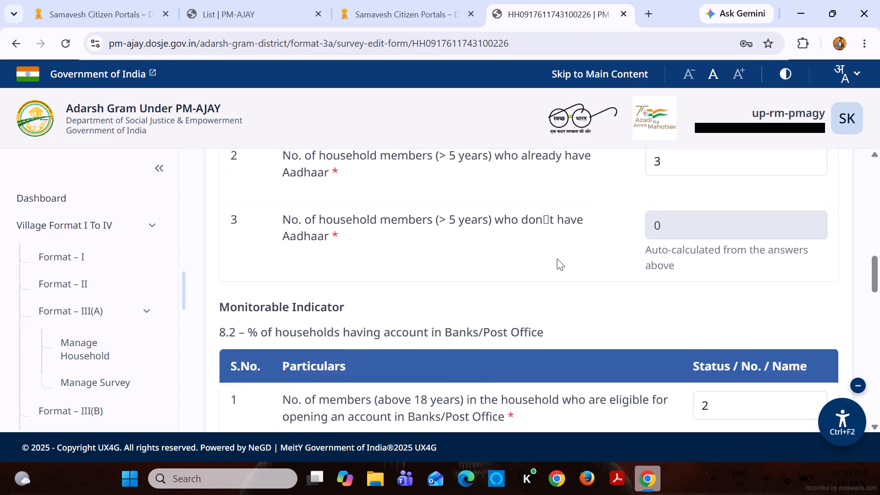
pyautogui.scroll(-8, 557, 258)
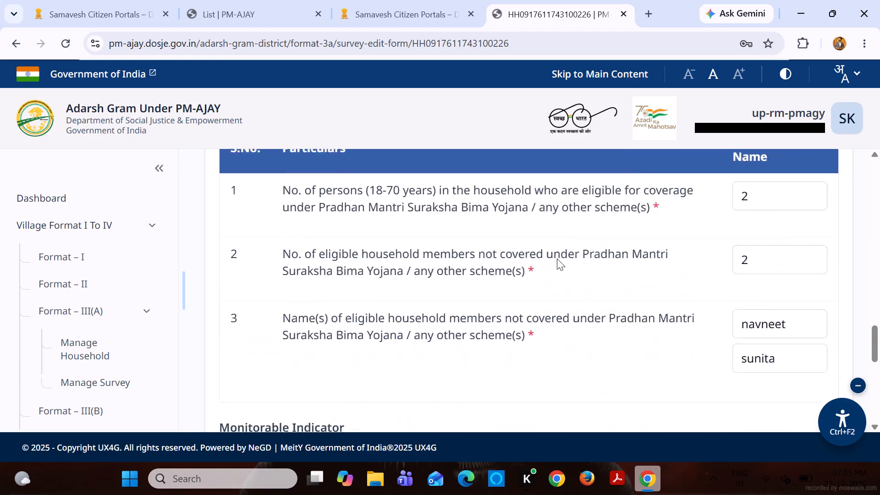
pyautogui.scroll(-8, 557, 258)
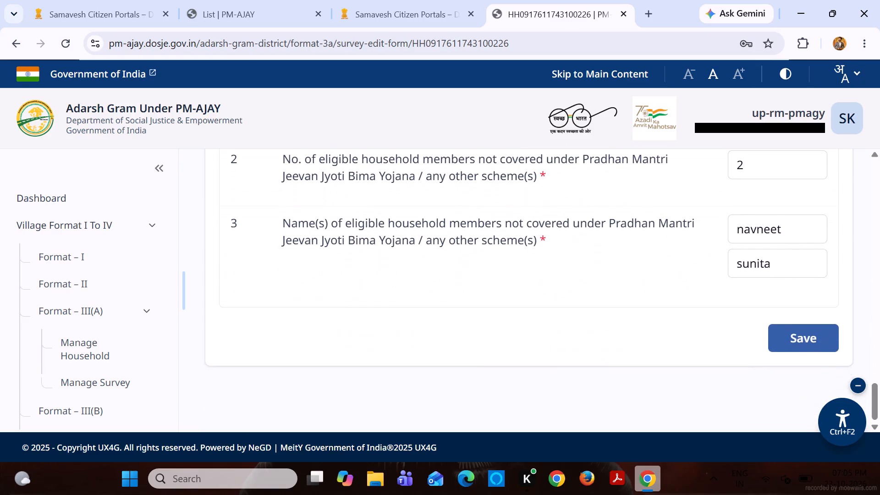
pyautogui.scroll(4, 660, 239)
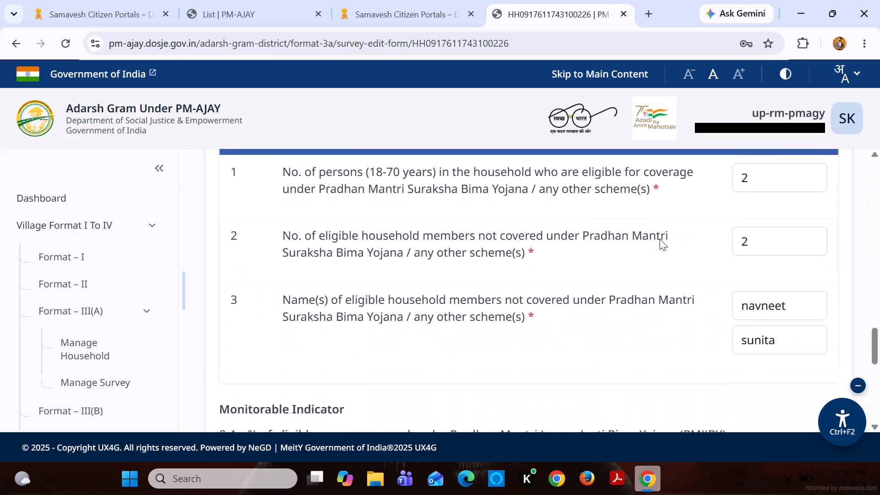
pyautogui.scroll(2, 660, 239)
pyautogui.click(769, 220)
pyautogui.press('BackSpace')
pyautogui.press('0')
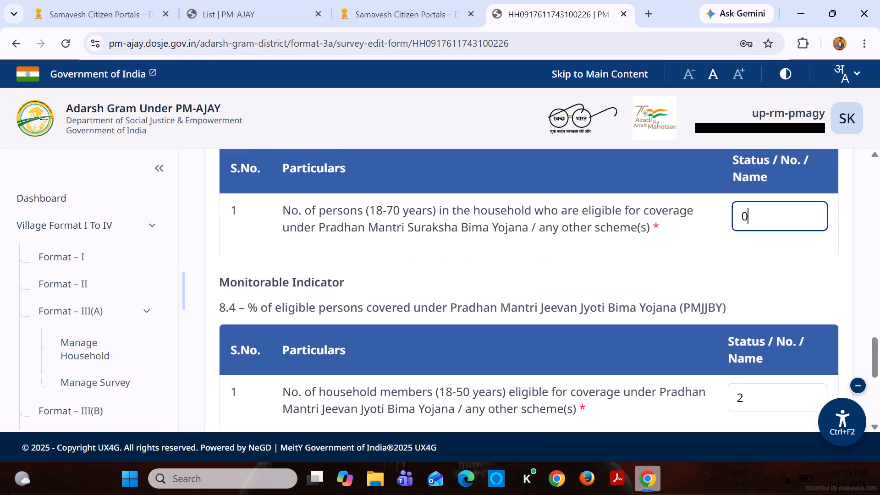
# Under indicator 8.4 (PMJJBY), set the eligible members aged 18-50 years to 0 and save household 226's answers.
pyautogui.scroll(-2, 769, 220)
pyautogui.click(773, 260)
pyautogui.press('BackSpace')
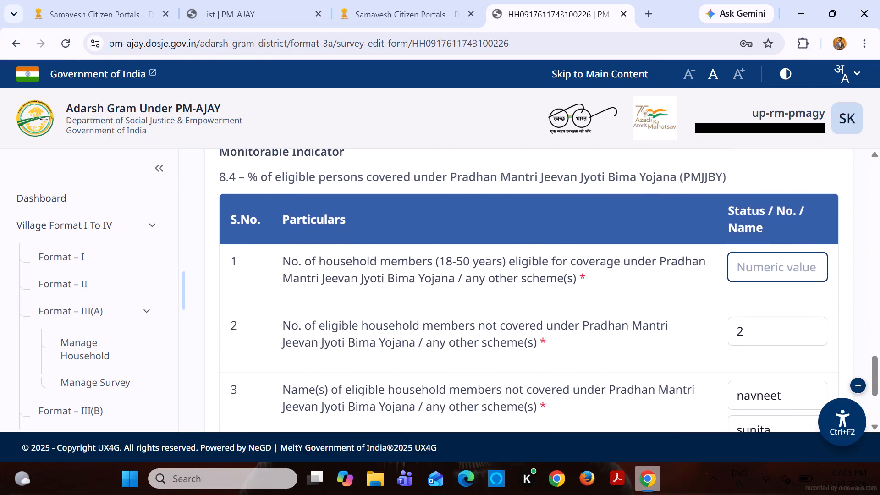
pyautogui.press('0')
pyautogui.scroll(3, 773, 260)
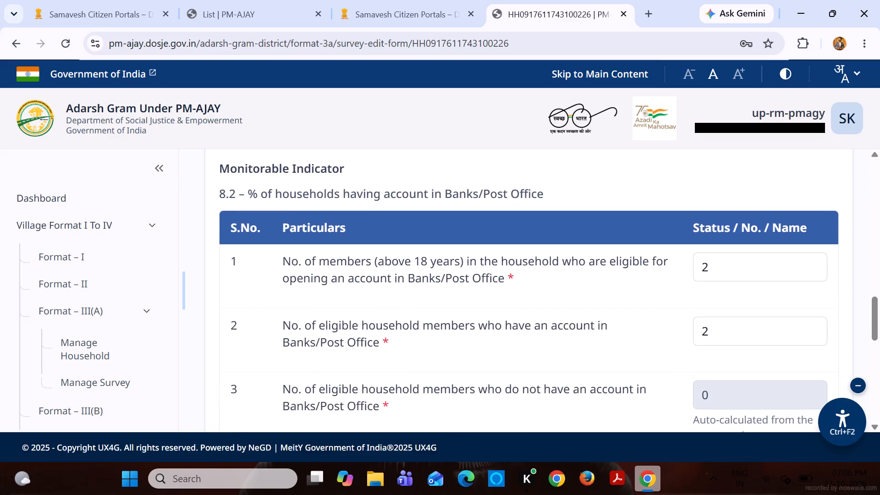
pyautogui.scroll(1, 773, 260)
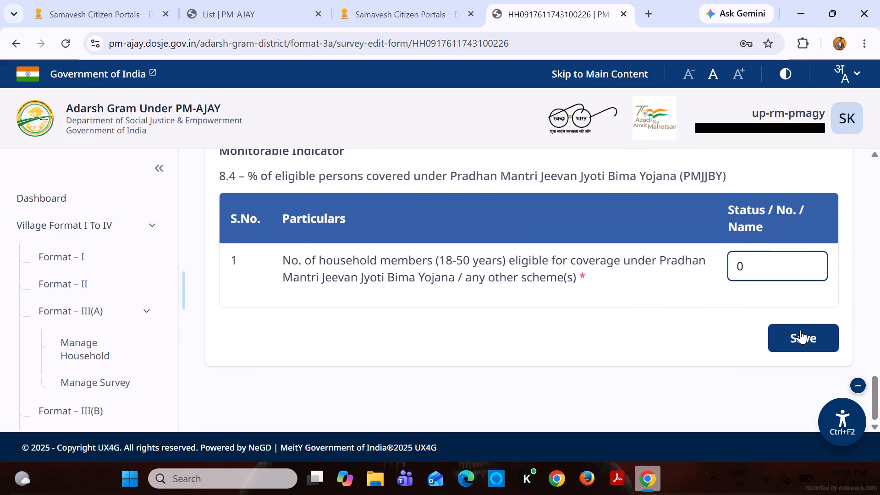
pyautogui.click(800, 330)
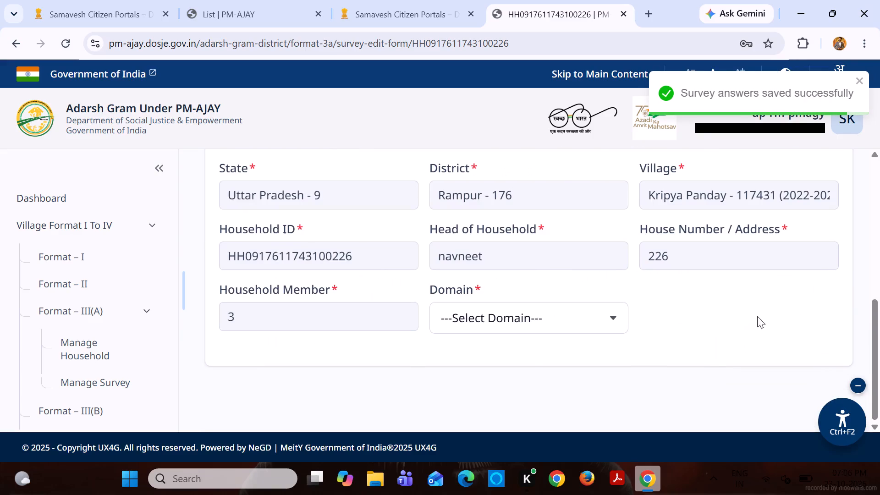
# Return to the Manage Survey list and open the survey of household 220 for editing.
pyautogui.scroll(7, 747, 310)
pyautogui.click(807, 204)
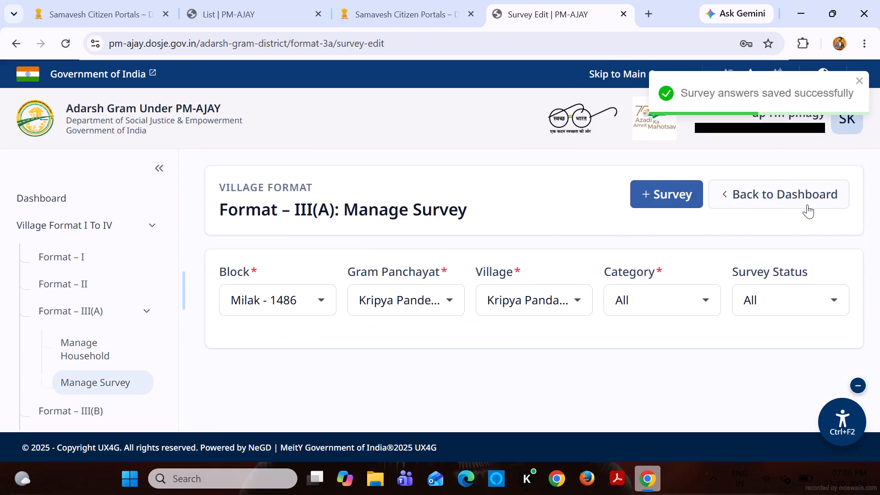
pyautogui.scroll(-7, 731, 234)
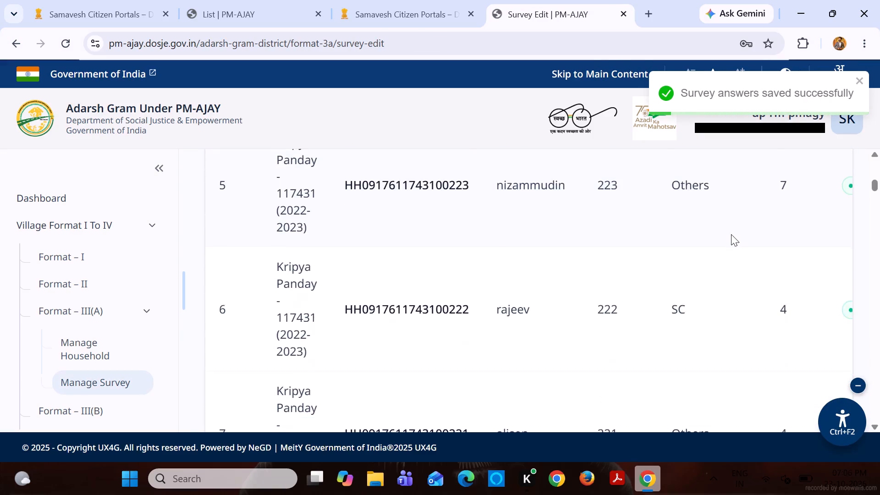
pyautogui.scroll(-8, 731, 234)
pyautogui.hscroll(-5, 731, 234)
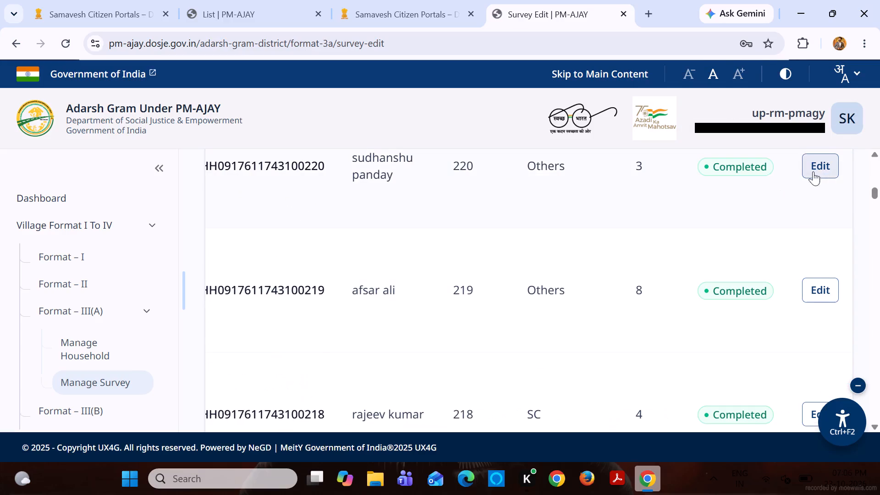
pyautogui.click(838, 167)
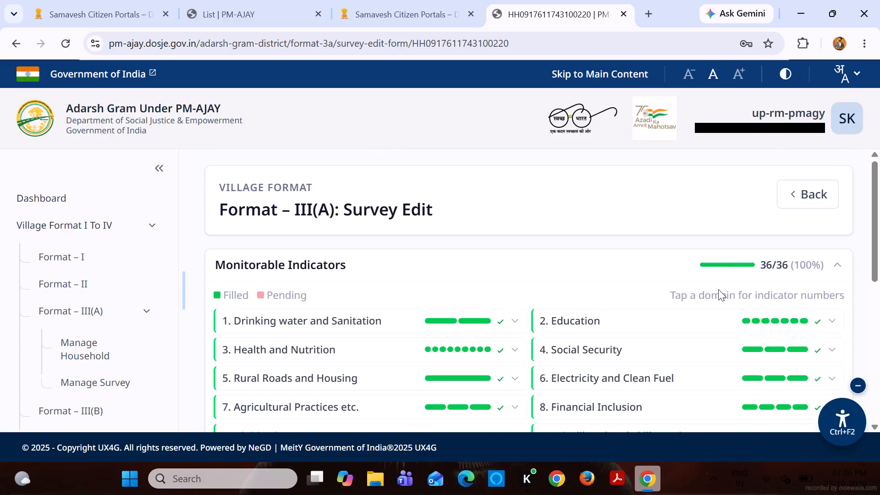
# Select the domain 8 – Financial Inclusion in household 220's survey.
pyautogui.scroll(-7, 718, 289)
pyautogui.click(592, 327)
pyautogui.scroll(-1, 579, 248)
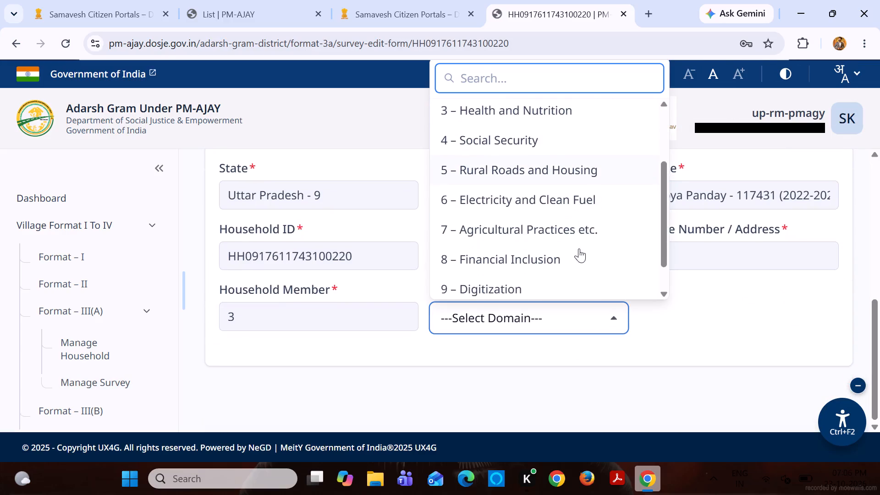
pyautogui.click(552, 248)
# Under indicator 8.3 (PMSBY), set household 220's number of eligible persons aged 18-70 years to 0.
pyautogui.scroll(-4, 652, 303)
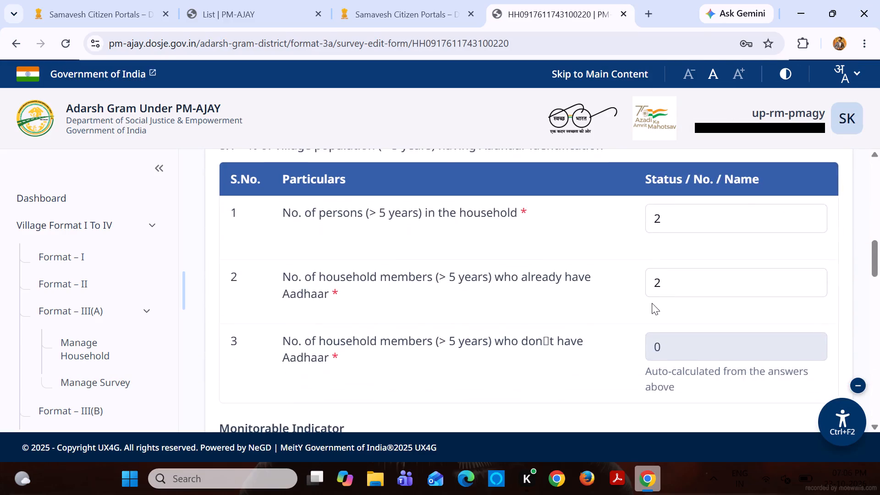
pyautogui.scroll(-4, 652, 303)
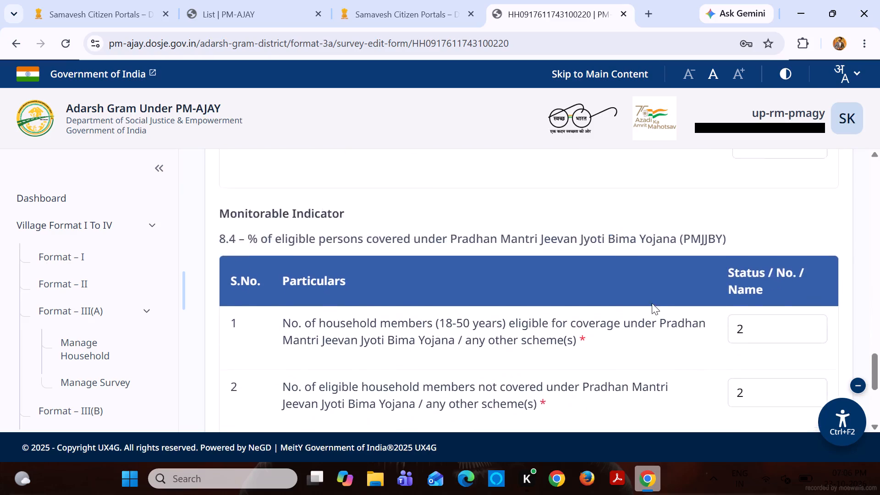
pyautogui.scroll(-1, 652, 303)
pyautogui.scroll(2, 737, 199)
pyautogui.click(771, 243)
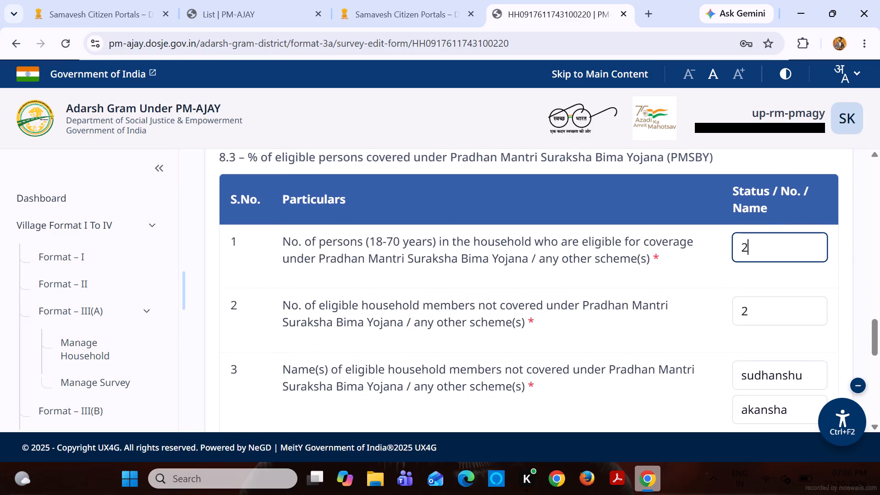
pyautogui.press('BackSpace')
pyautogui.press('0')
# Under indicator 8.4 (PMJJBY), set the eligible members aged 18-50 years to 0 and save household 220's answers.
pyautogui.scroll(-3, 771, 243)
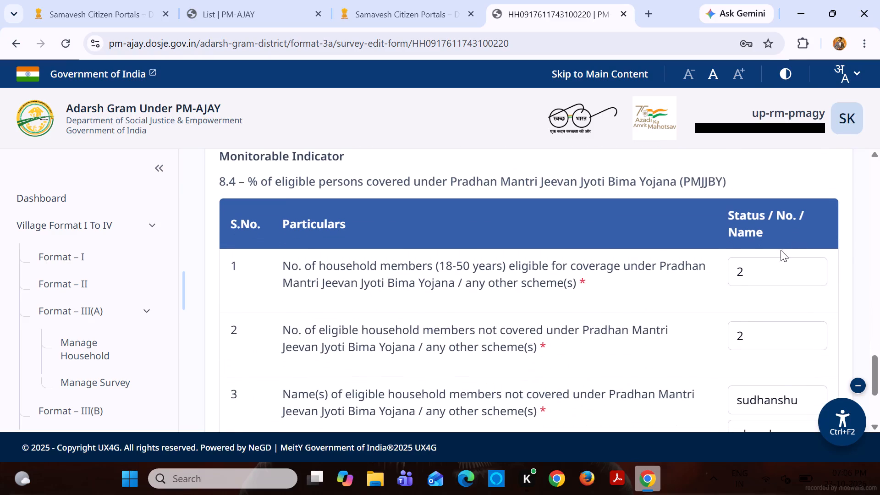
pyautogui.click(759, 270)
pyautogui.press('BackSpace')
pyautogui.press('0')
pyautogui.scroll(-1, 759, 270)
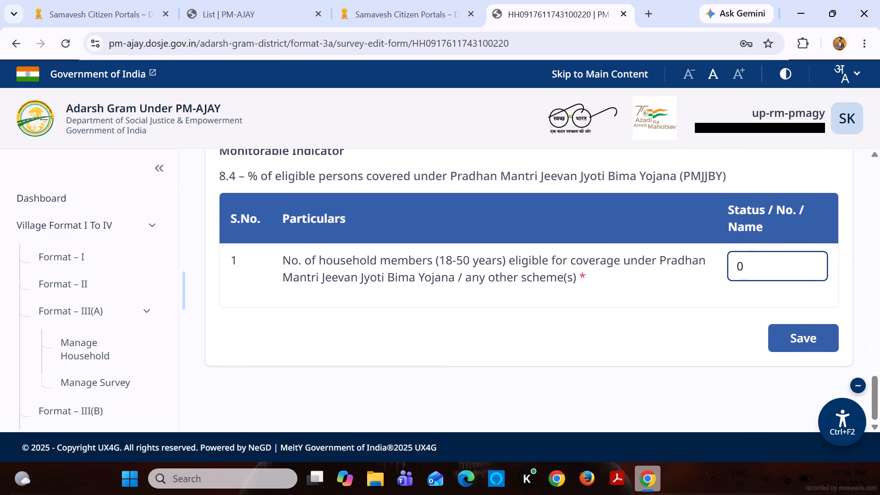
pyautogui.click(804, 338)
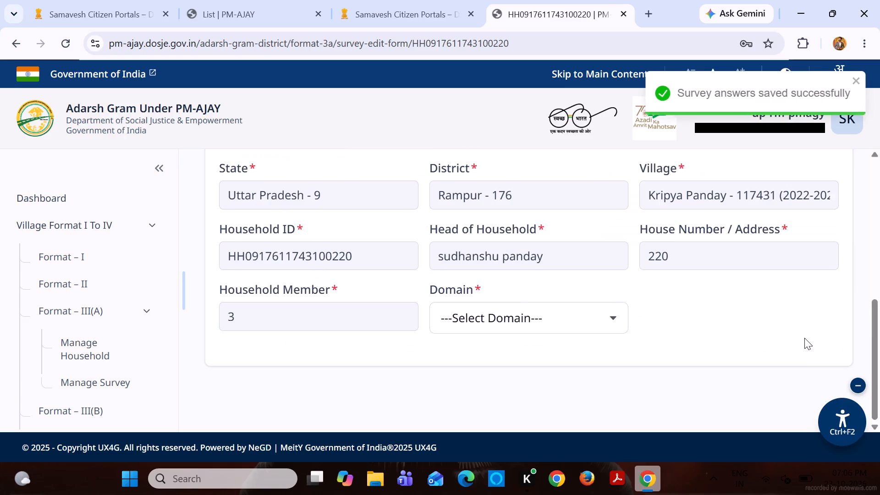
# Return to the Manage Survey list and open the survey of household 216 for editing.
pyautogui.scroll(8, 748, 307)
pyautogui.click(806, 192)
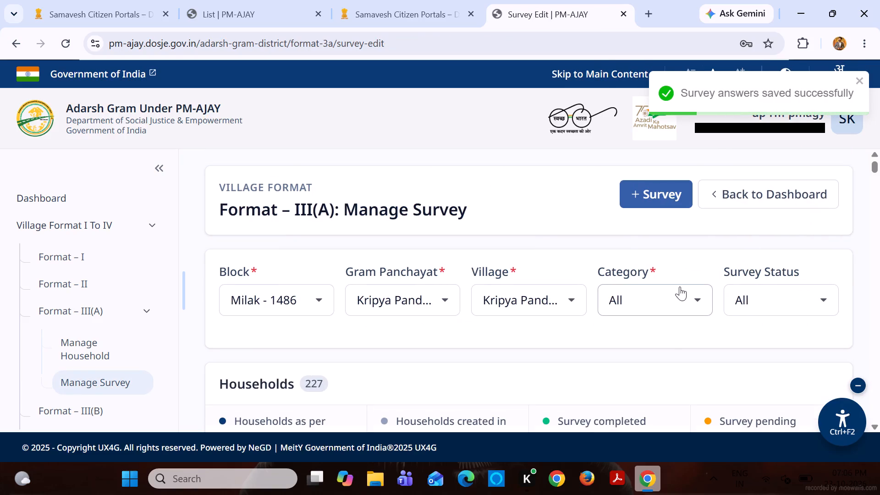
pyautogui.scroll(-5, 682, 293)
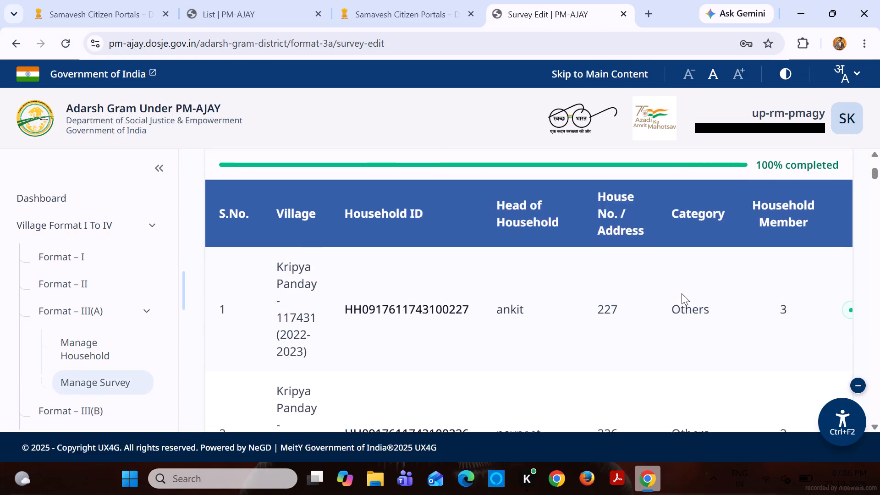
pyautogui.scroll(-8, 682, 293)
pyautogui.hscroll(-4, 682, 293)
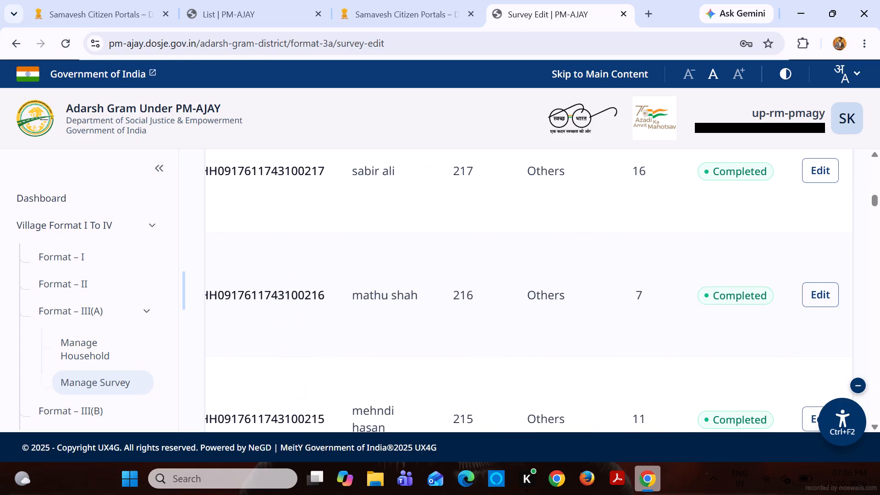
pyautogui.click(808, 297)
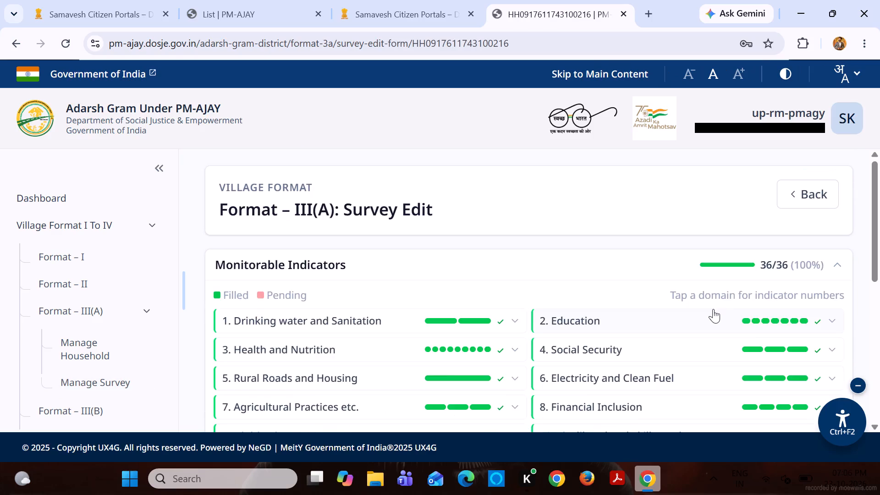
# Select the domain 8 – Financial Inclusion in household 216's survey.
pyautogui.scroll(-8, 713, 309)
pyautogui.click(613, 319)
pyautogui.scroll(-1, 587, 259)
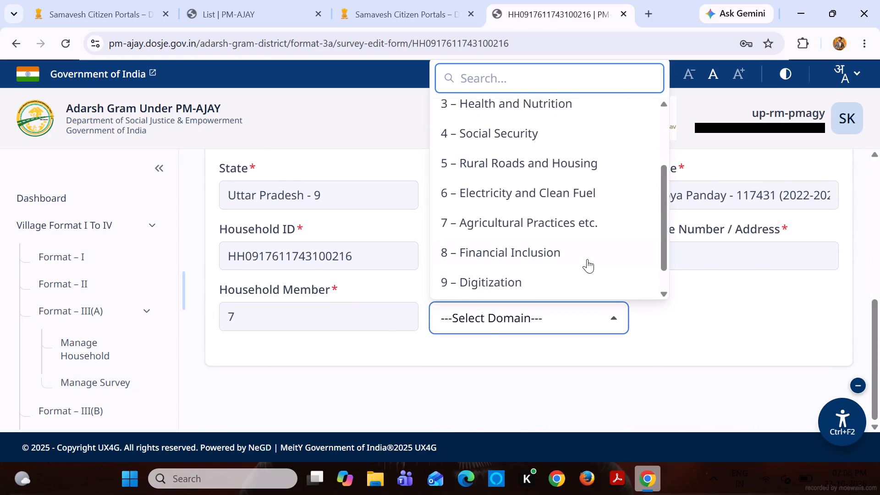
pyautogui.scroll(-1, 587, 259)
pyautogui.click(518, 250)
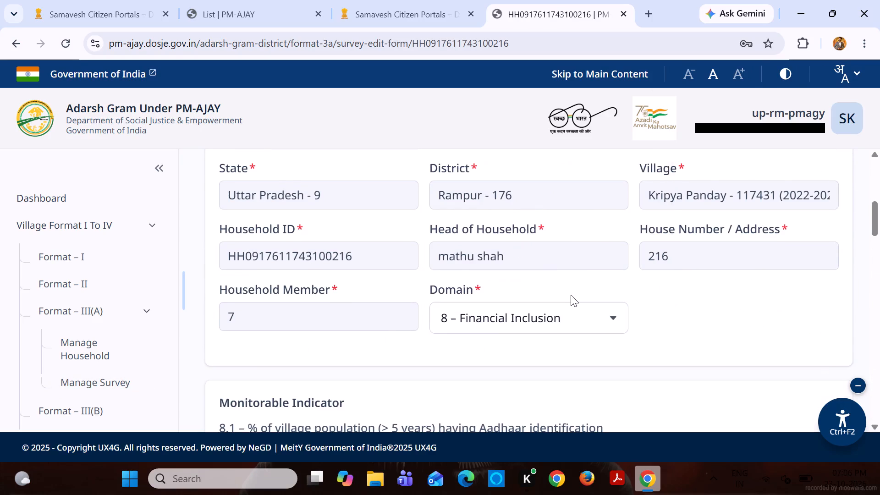
# Under indicator 8.2, set household 216's number of members above 18 years eligible for a Banks/Post Office account to 0.
pyautogui.scroll(-4, 571, 295)
pyautogui.scroll(-3, 695, 259)
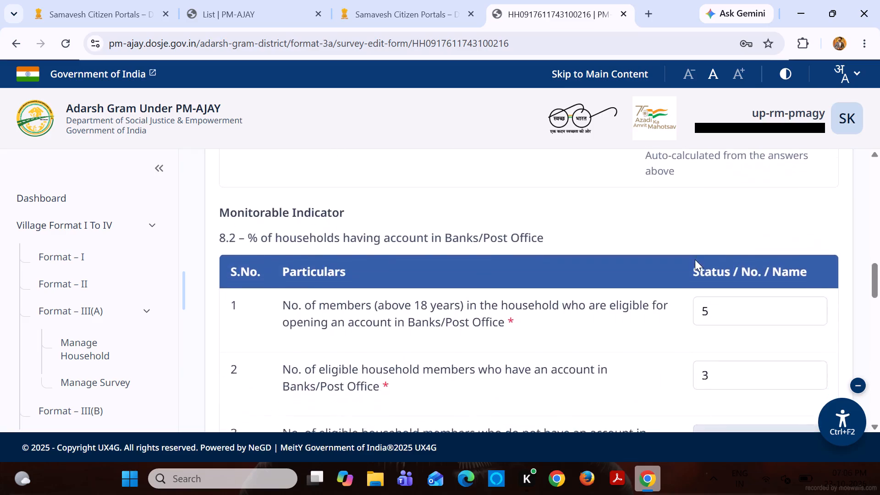
pyautogui.scroll(-3, 695, 259)
pyautogui.scroll(2, 695, 259)
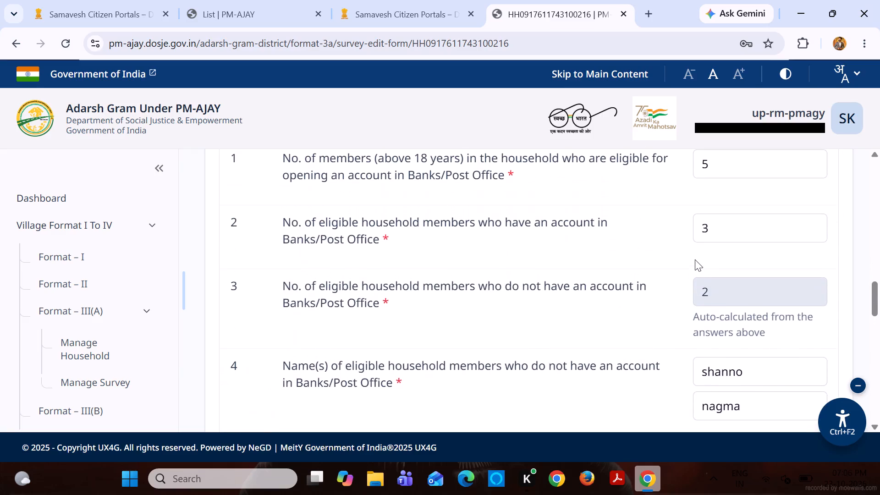
pyautogui.scroll(1, 731, 240)
pyautogui.click(741, 181)
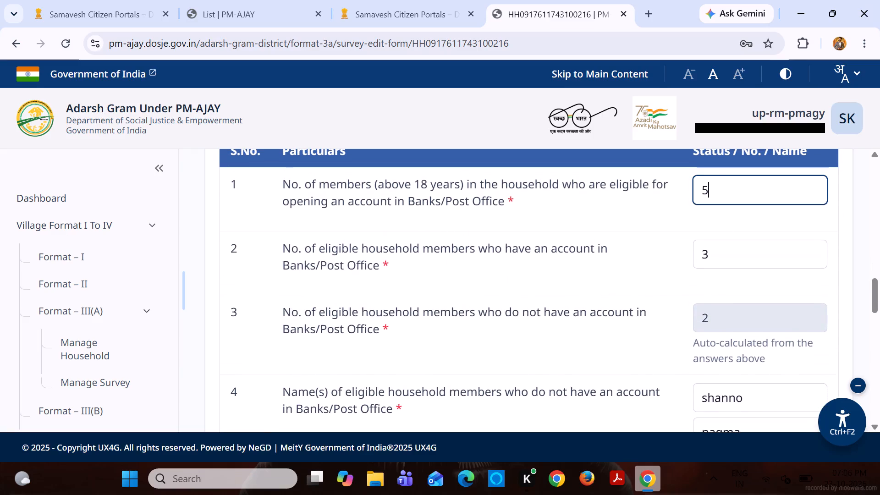
pyautogui.press('BackSpace')
pyautogui.press('0')
# Under indicator 8.1 (Aadhaar identification), set household 216's number of persons over 5 years to 0.
pyautogui.scroll(6, 741, 181)
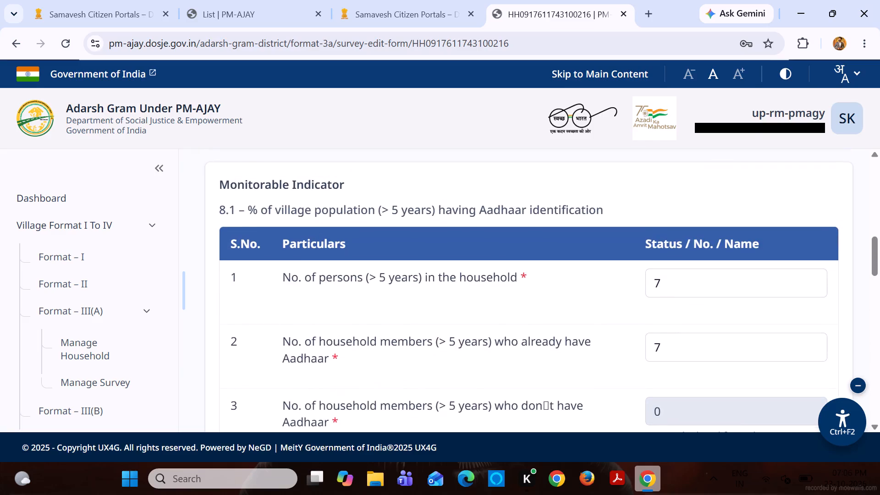
pyautogui.click(689, 294)
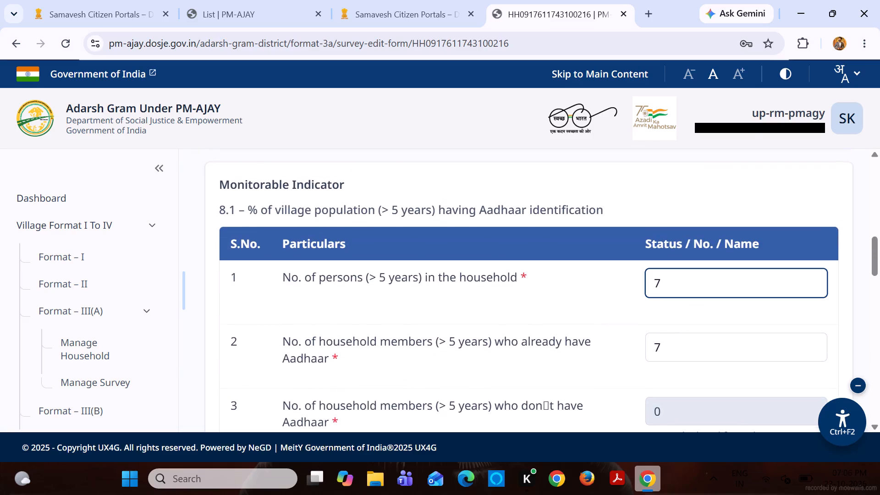
pyautogui.press('0')
pyautogui.scroll(-1, 689, 294)
pyautogui.press('BackSpace')
pyautogui.press('BackSpace')
pyautogui.press('BackSpace')
pyautogui.press('0')
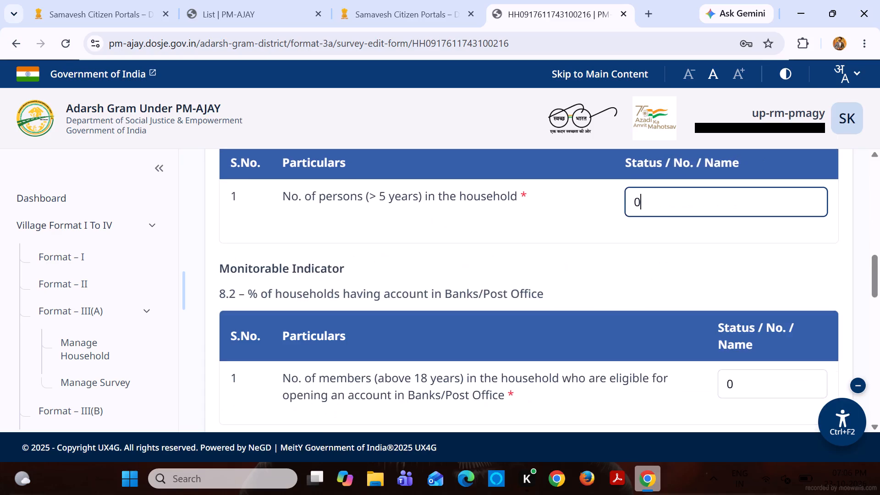
# Under indicator 8.3 (PMSBY), set household 216's number of eligible persons aged 18-70 years to 0.
pyautogui.scroll(-4, 689, 294)
pyautogui.click(773, 264)
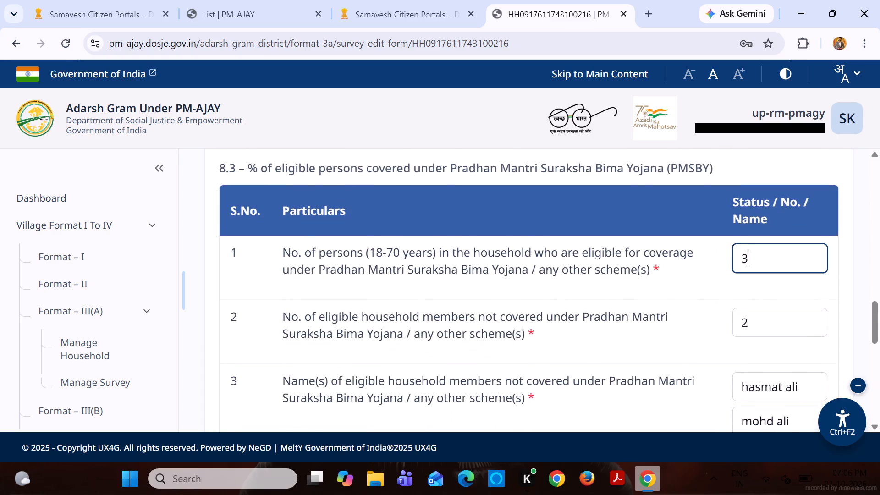
pyautogui.press('BackSpace')
pyautogui.press('0')
# Under indicator 8.4 (PMJJBY), set the eligible members aged 18-50 years to 0 and save household 216's answers.
pyautogui.scroll(-4, 773, 264)
pyautogui.scroll(2, 773, 264)
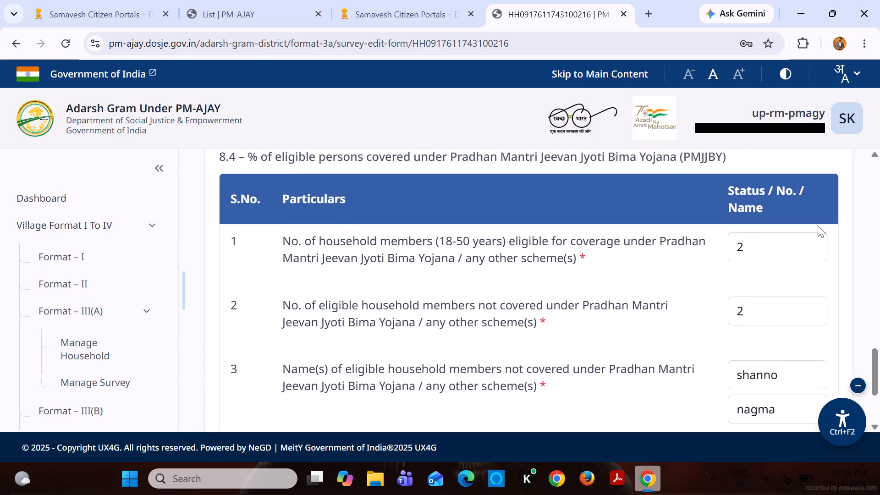
pyautogui.click(775, 247)
pyautogui.press('BackSpace')
pyautogui.press('0')
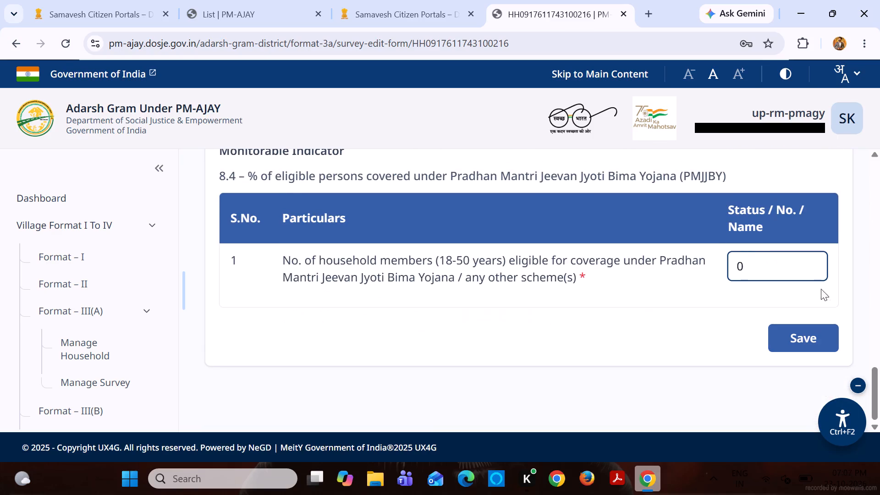
pyautogui.click(800, 337)
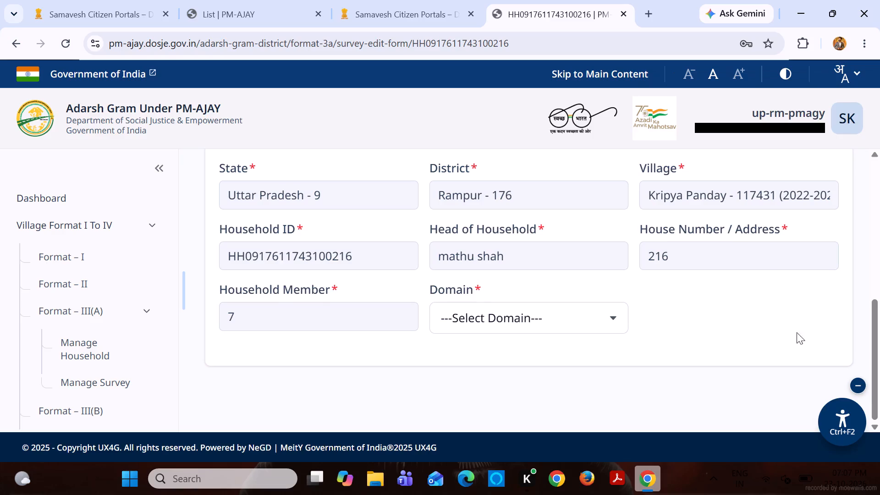
# Return to the Manage Survey list and open the survey of household 215 for editing.
pyautogui.scroll(13, 753, 238)
pyautogui.click(790, 200)
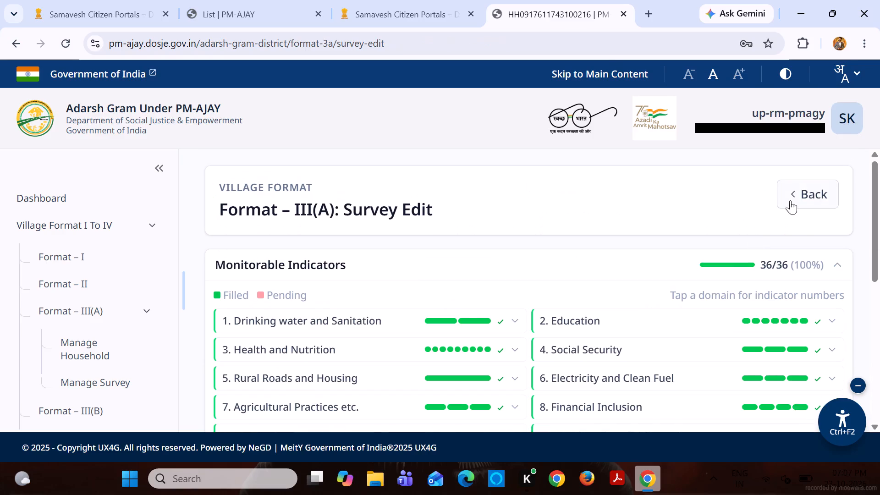
pyautogui.scroll(-14, 727, 291)
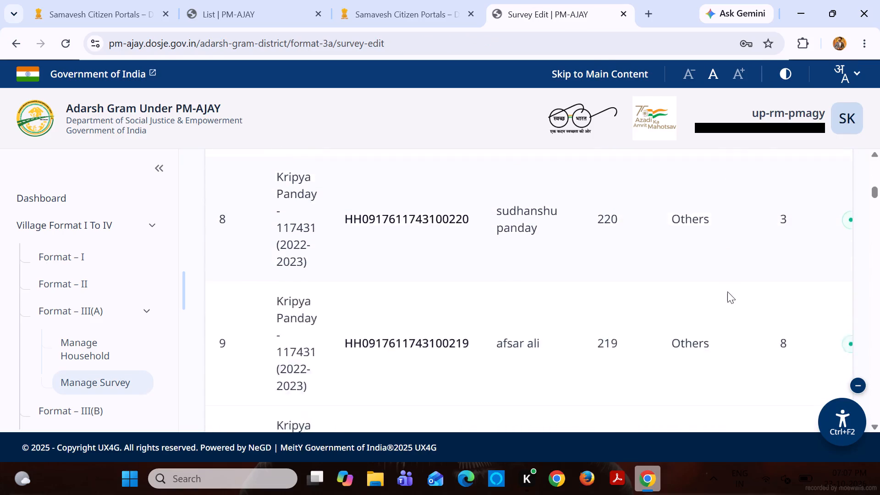
pyautogui.scroll(-4, 727, 291)
pyautogui.hscroll(-4, 727, 291)
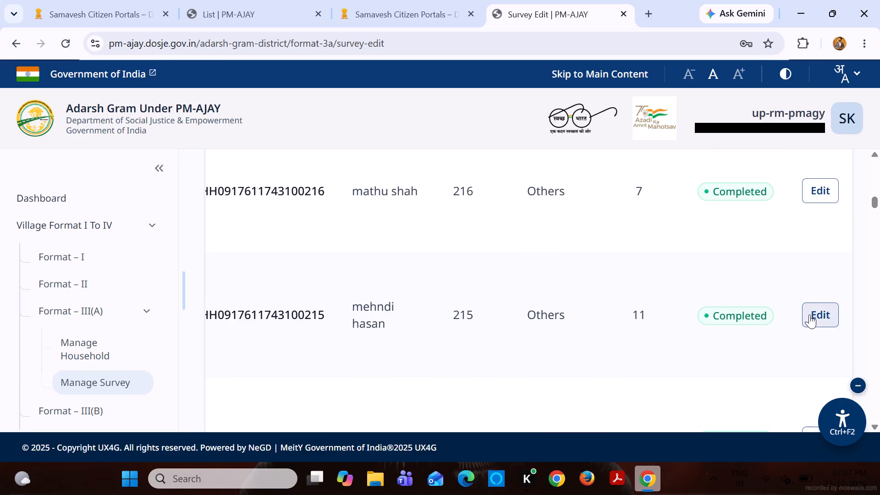
pyautogui.click(811, 315)
# Select the domain 8 – Financial Inclusion in household 215's survey.
pyautogui.scroll(-7, 705, 352)
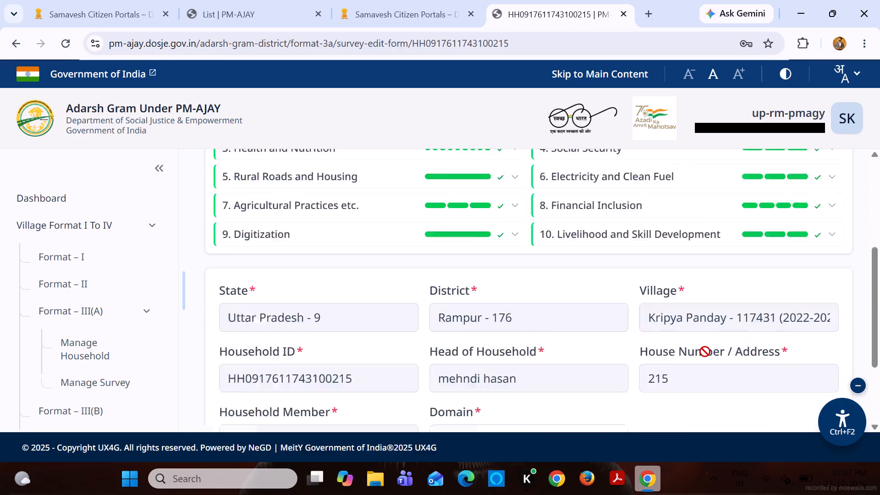
pyautogui.click(612, 322)
pyautogui.scroll(-1, 590, 274)
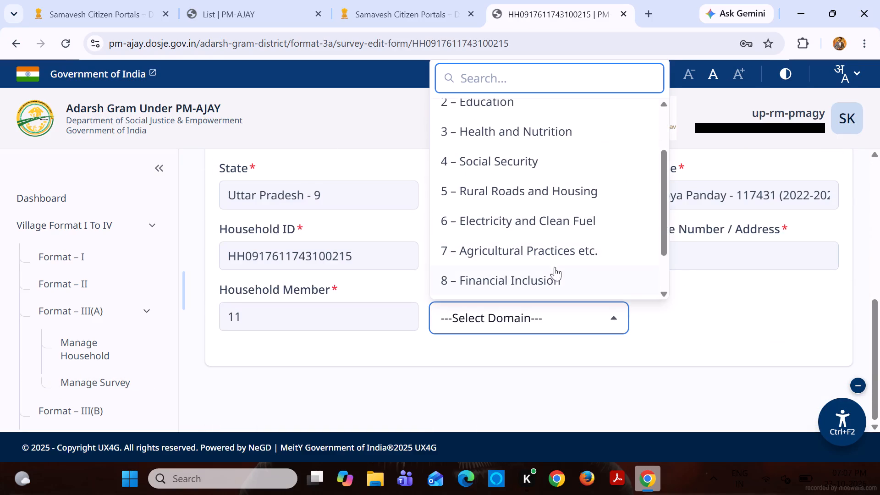
pyautogui.click(546, 270)
# Under indicator 8.2, set household 215's number of members above 18 years eligible for a Banks/Post Office account to 0.
pyautogui.scroll(-5, 546, 270)
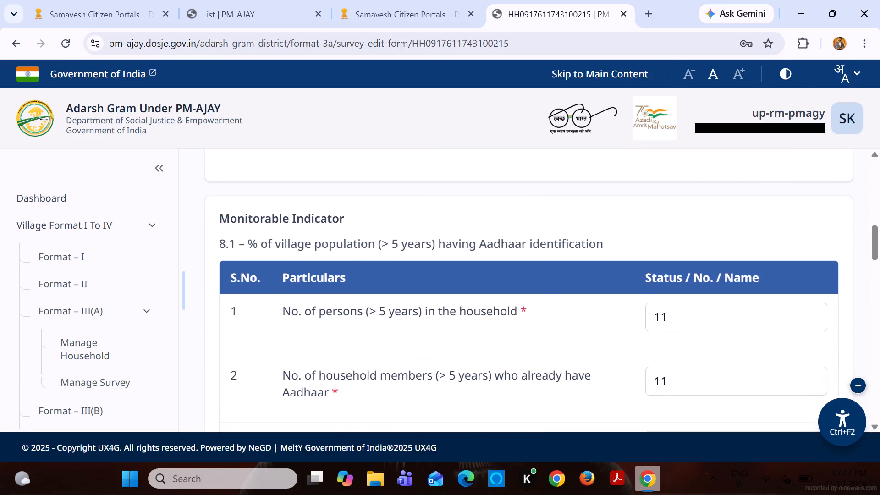
pyautogui.scroll(-6, 673, 317)
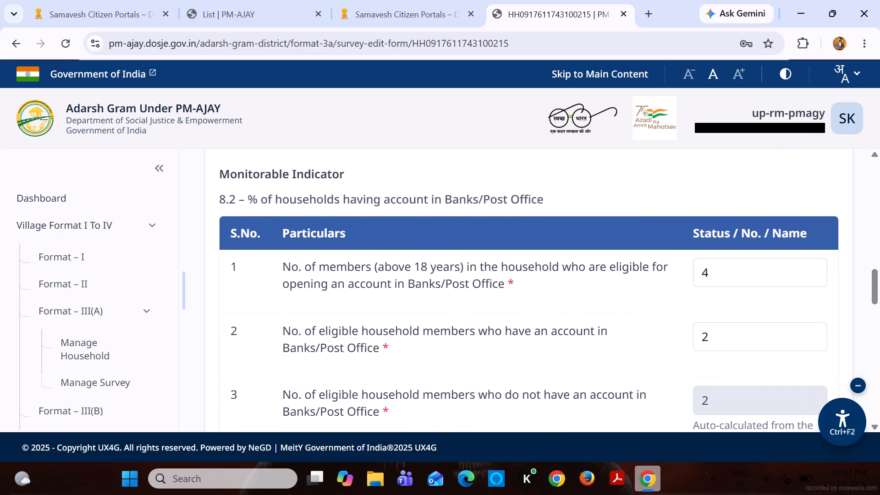
pyautogui.click(744, 271)
pyautogui.press('BackSpace')
pyautogui.press('0')
pyautogui.scroll(-1, 744, 271)
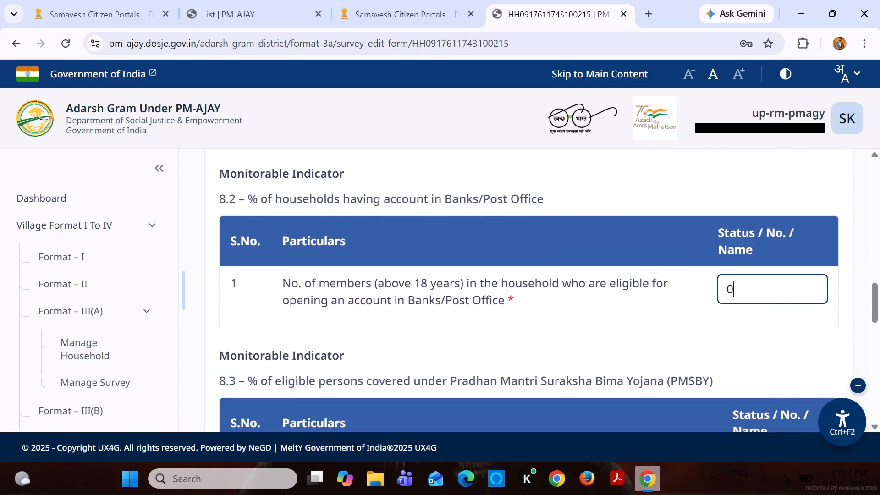
# Under indicator 8.3 (PMSBY), set the eligible persons aged 18-70 years to 0 and save household 215's answers.
pyautogui.scroll(-4, 744, 271)
pyautogui.click(771, 211)
pyautogui.press('BackSpace')
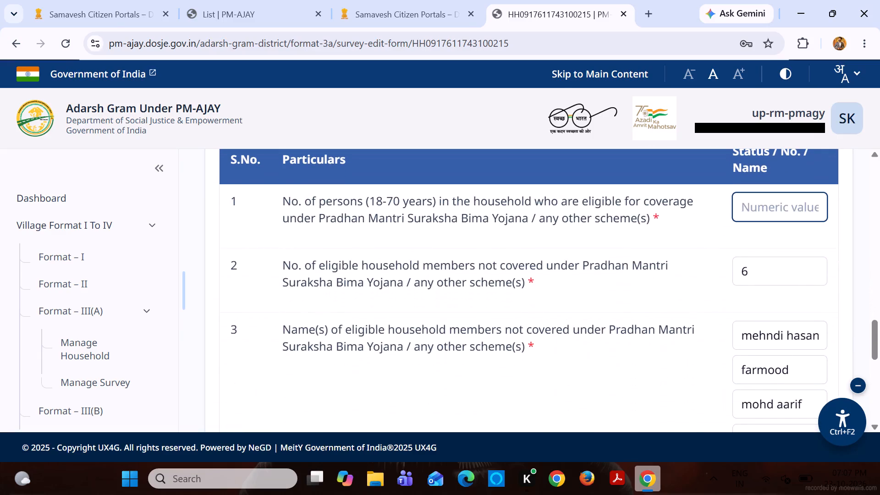
pyautogui.press('0')
pyautogui.scroll(-5, 771, 211)
pyautogui.click(803, 334)
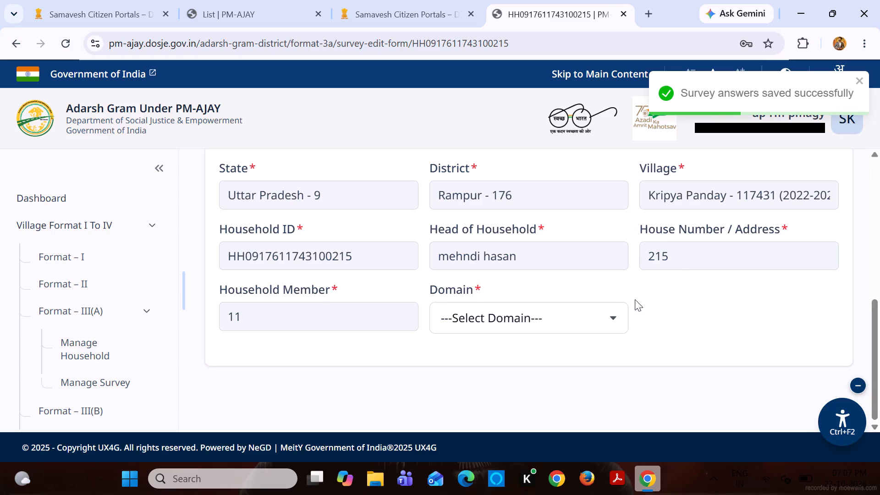
# Reopen the domain 8 – Financial Inclusion for household 215 and check its saved answers.
pyautogui.click(616, 316)
pyautogui.scroll(-3, 570, 244)
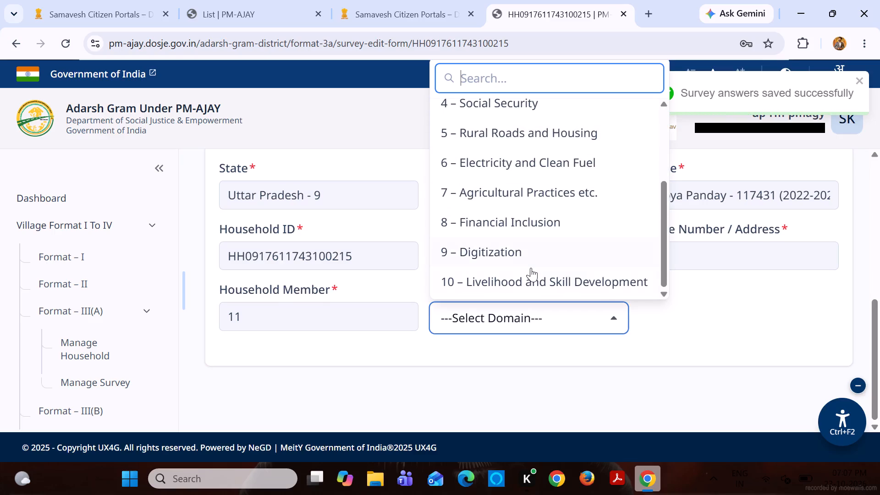
pyautogui.click(503, 222)
pyautogui.scroll(-2, 680, 276)
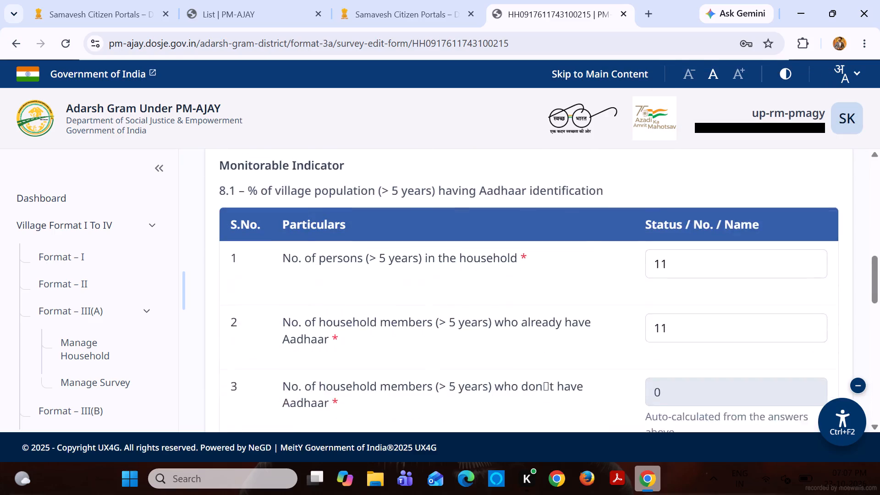
pyautogui.scroll(-1, 680, 276)
pyautogui.scroll(8, 680, 276)
# Return to the Manage Survey list and open the survey of household 198 for editing.
pyautogui.click(800, 193)
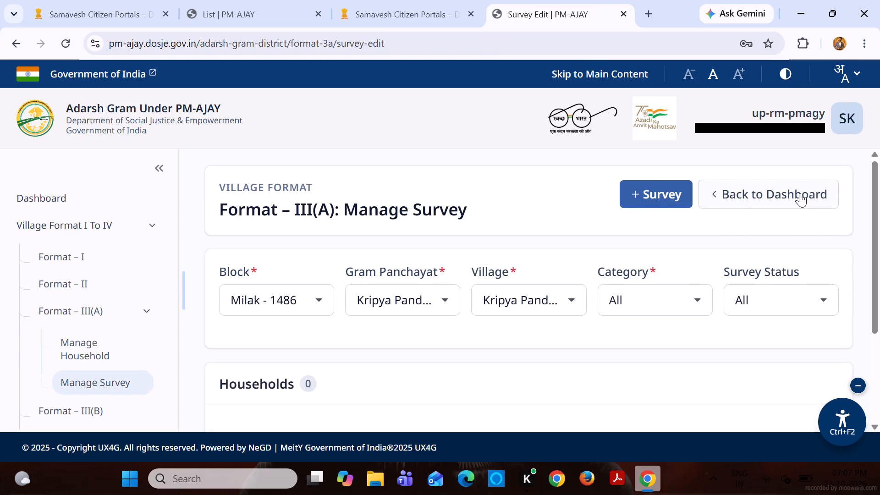
pyautogui.scroll(-1, 725, 268)
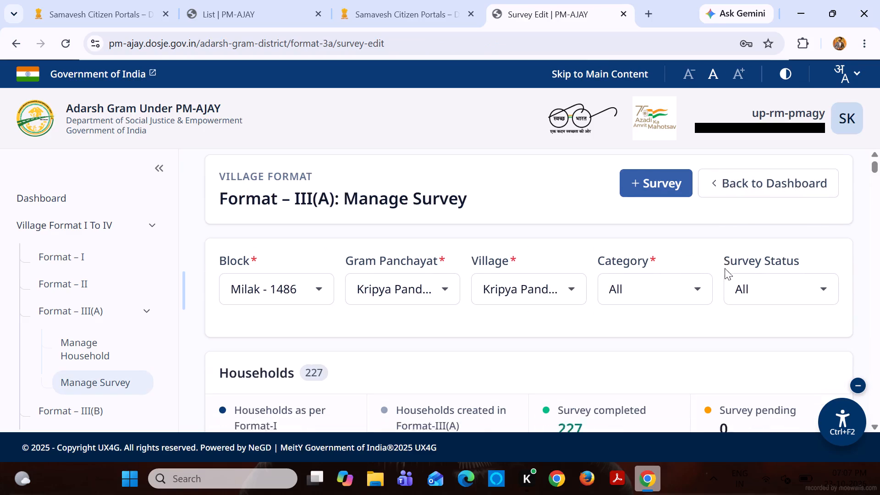
pyautogui.scroll(-17, 725, 268)
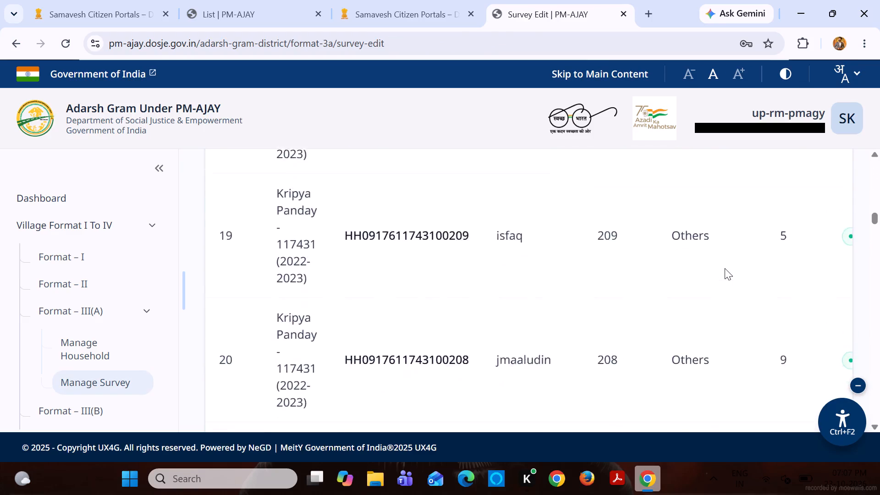
pyautogui.scroll(-9, 725, 268)
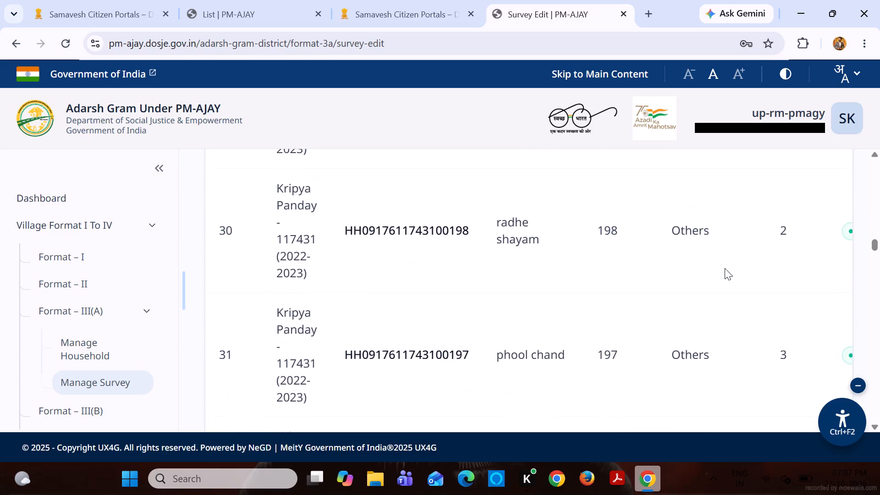
pyautogui.hscroll(-4, 725, 268)
pyautogui.click(815, 231)
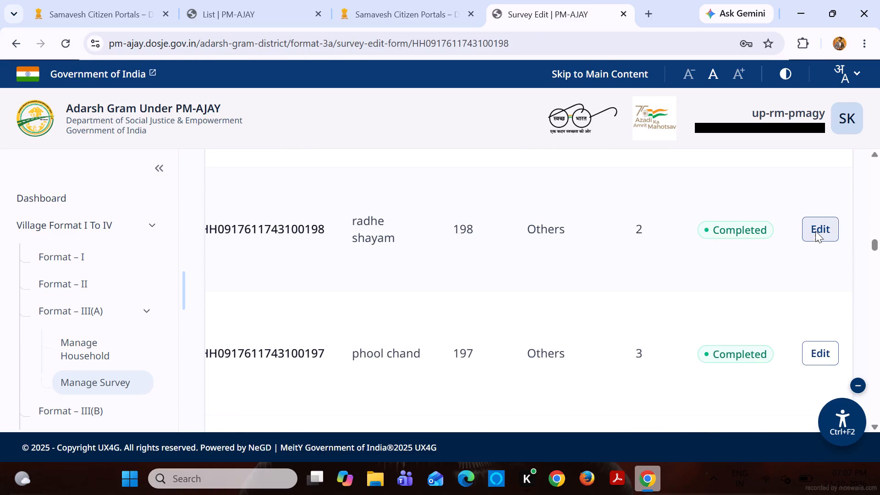
# Select the domain 8 – Financial Inclusion in household 198's survey.
pyautogui.scroll(-9, 689, 318)
pyautogui.click(613, 323)
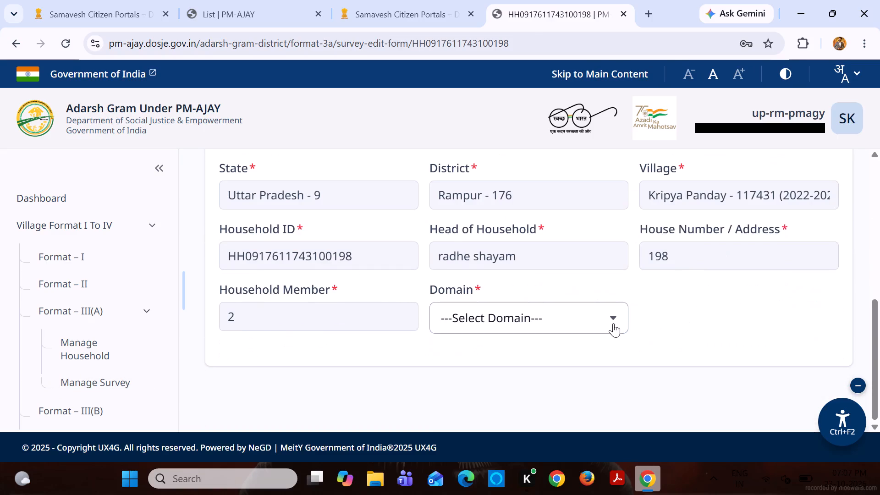
pyautogui.scroll(-3, 591, 244)
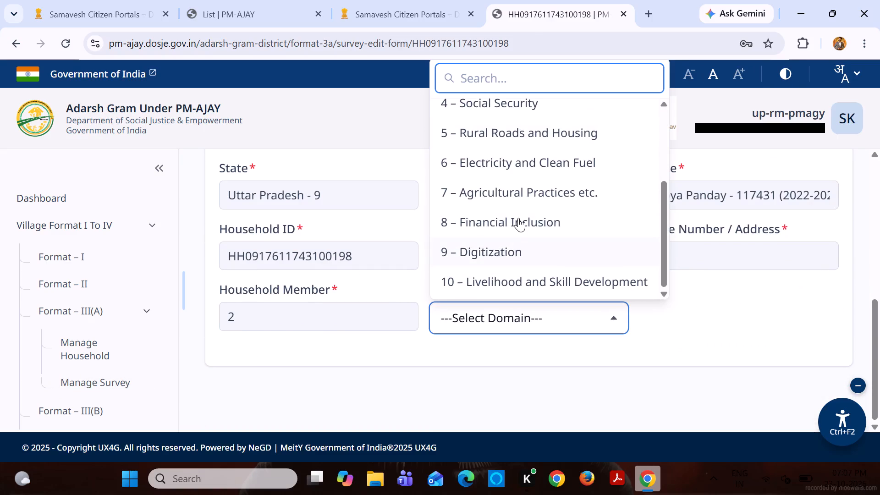
pyautogui.click(518, 218)
# Under indicator 8.3 (PMSBY), set household 198's number of eligible persons aged 18-70 years to 0.
pyautogui.scroll(-6, 694, 333)
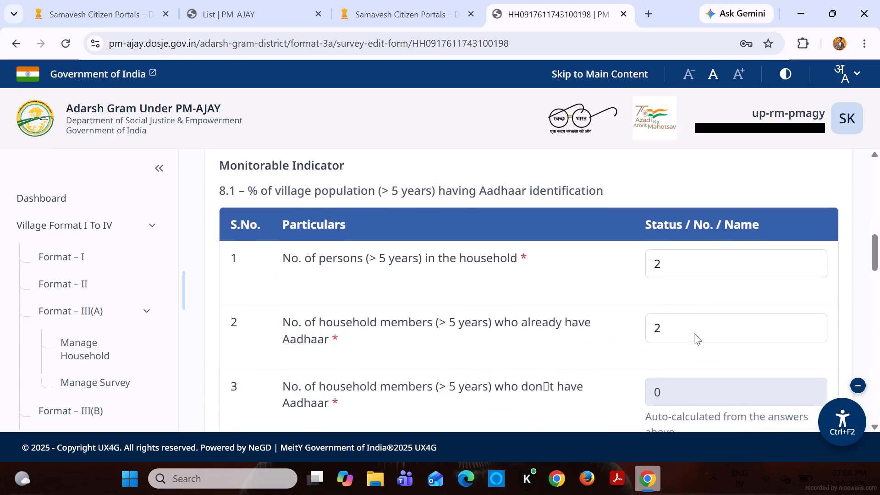
pyautogui.scroll(-3, 694, 333)
pyautogui.scroll(-5, 755, 311)
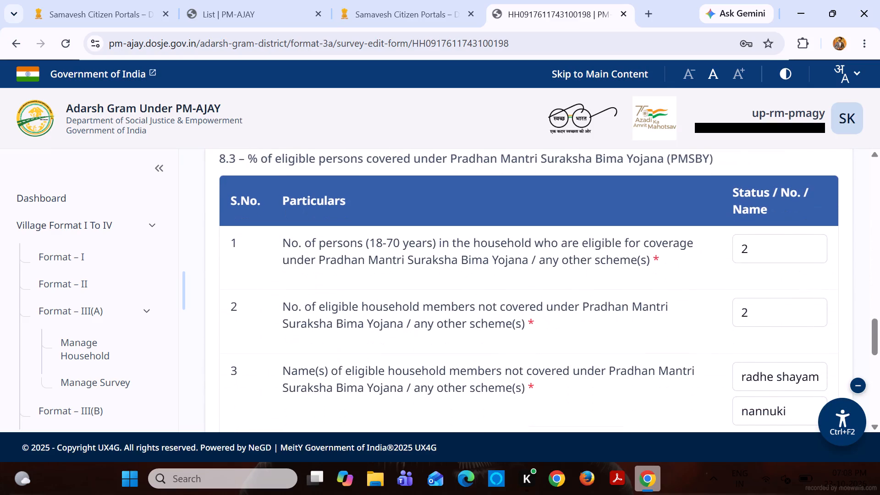
pyautogui.click(776, 244)
pyautogui.press('BackSpace')
pyautogui.press('0')
# Under indicator 8.4 (PMJJBY), set household 198's number of eligible members aged 18-50 years to 0 and save the survey answers.
pyautogui.scroll(-4, 776, 244)
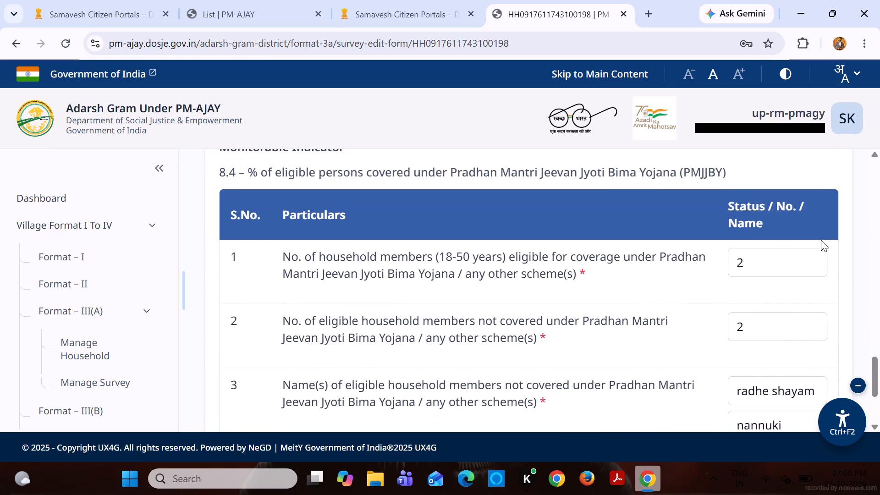
pyautogui.click(767, 265)
pyautogui.press('BackSpace')
pyautogui.press('0')
pyautogui.scroll(-1, 767, 265)
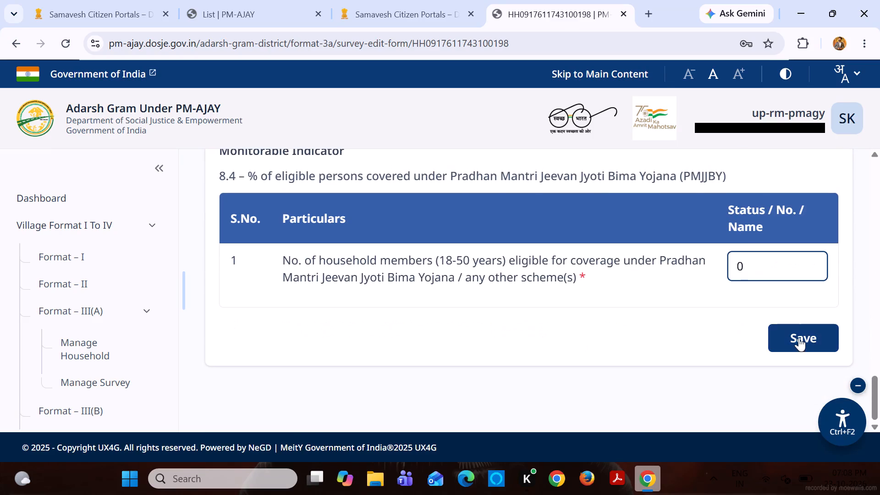
pyautogui.click(799, 340)
# Return to the Manage Survey list and open the survey of household 197 for editing.
pyautogui.scroll(7, 707, 278)
pyautogui.click(804, 189)
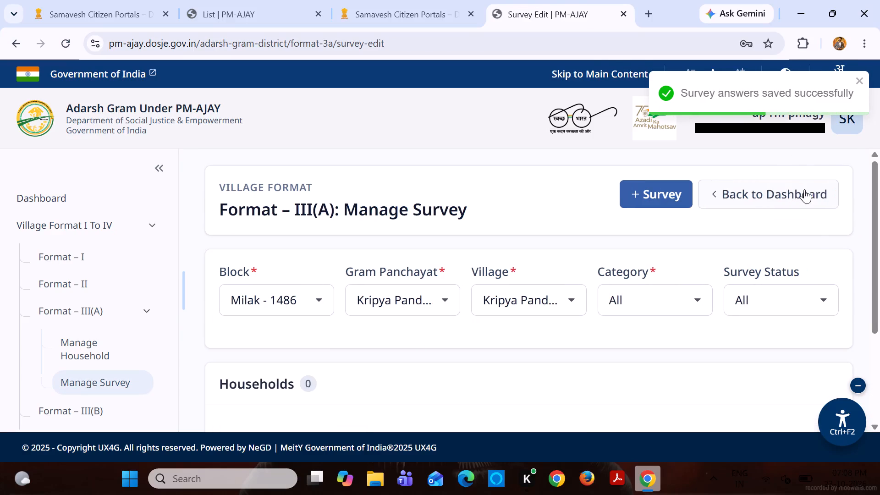
pyautogui.scroll(-14, 731, 257)
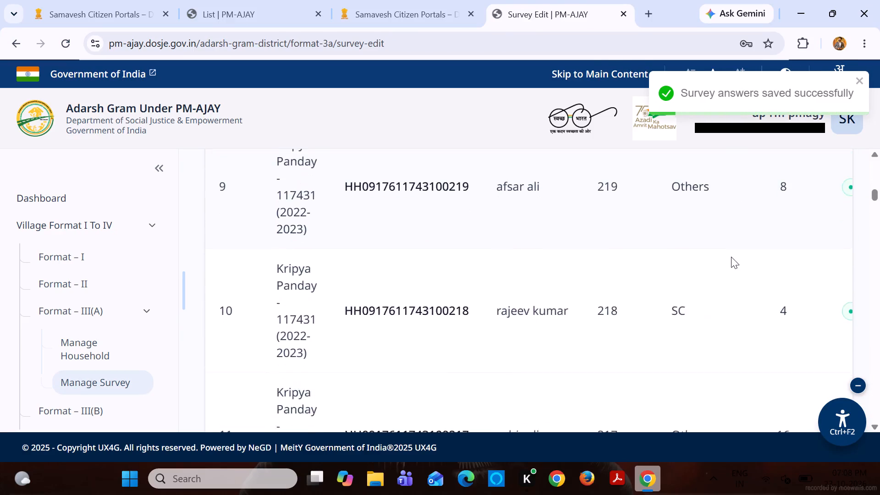
pyautogui.scroll(-11, 731, 257)
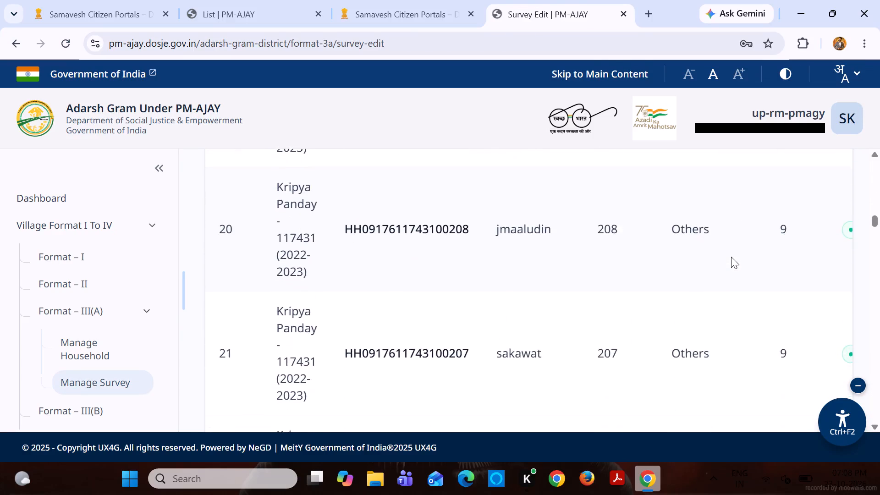
pyautogui.scroll(-12, 731, 257)
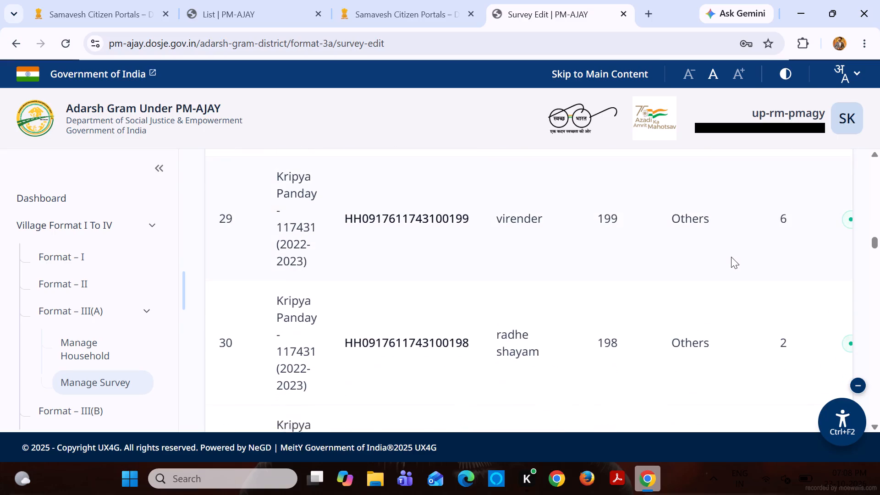
pyautogui.scroll(-4, 731, 257)
pyautogui.hscroll(-5, 731, 257)
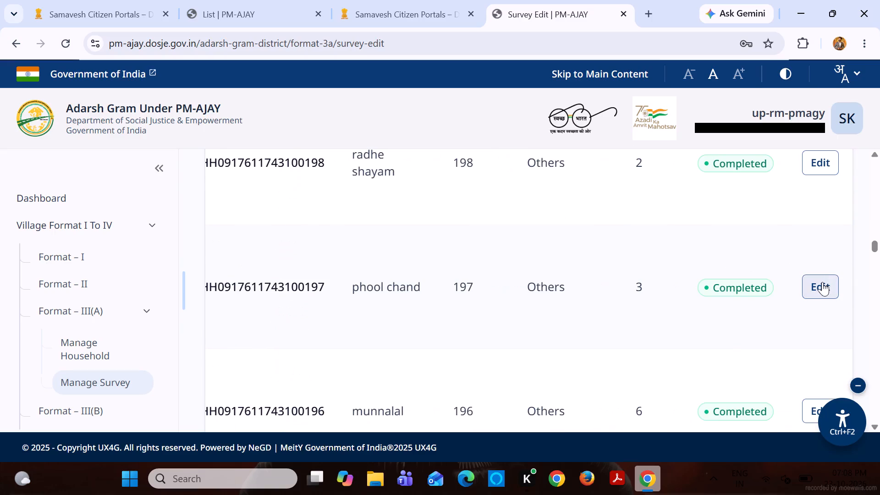
pyautogui.click(822, 282)
# Select the domain 8 – Financial Inclusion in household 197's survey.
pyautogui.scroll(-10, 714, 318)
pyautogui.click(621, 304)
pyautogui.scroll(-3, 599, 198)
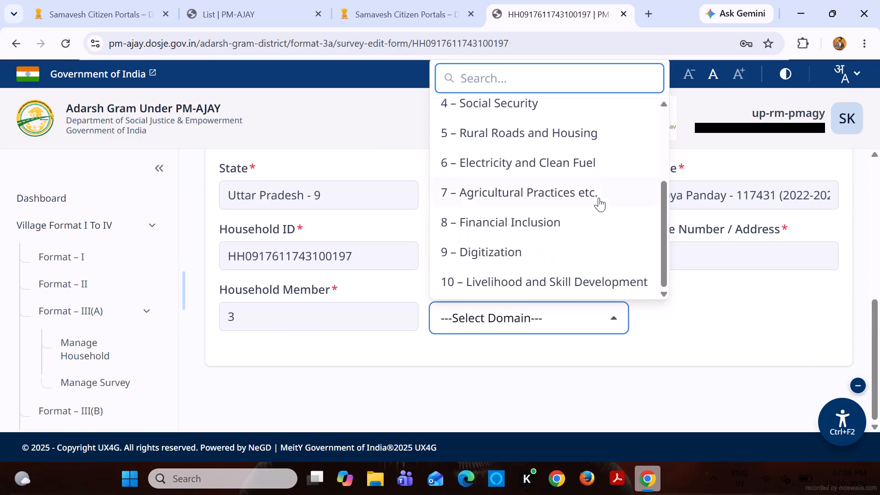
pyautogui.click(529, 219)
# Under indicator 8.3 (PMSBY), set household 197's number of eligible persons aged 18-70 years to 0.
pyautogui.scroll(-4, 582, 288)
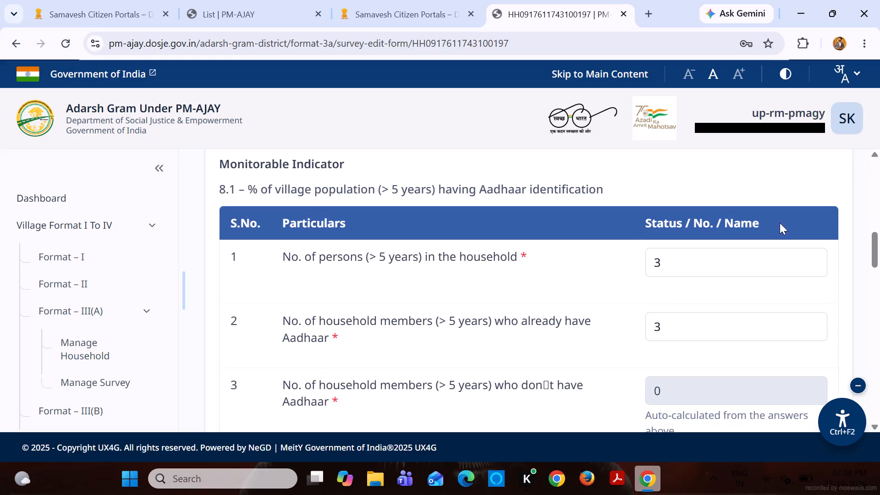
pyautogui.scroll(-8, 751, 266)
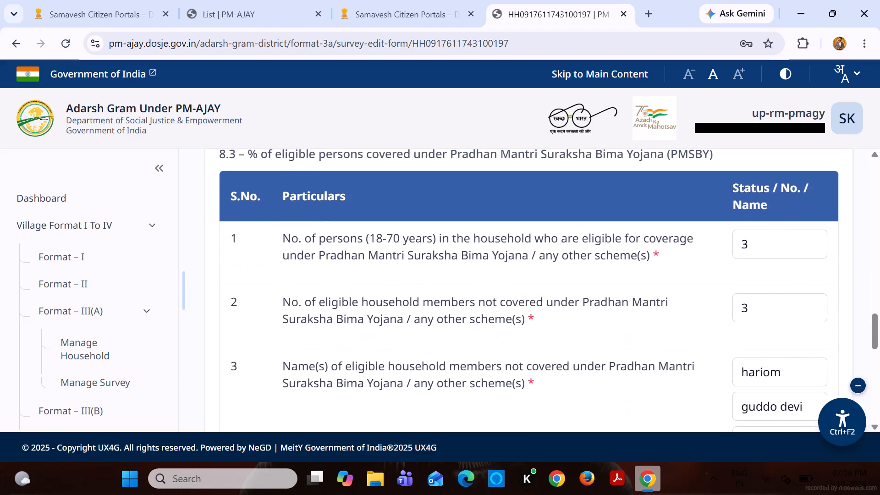
pyautogui.click(773, 253)
pyautogui.press('BackSpace')
pyautogui.press('0')
# Under indicator 8.4 (PMJJBY), set household 197's number of eligible members aged 18-50 years to 0 and save the survey answers.
pyautogui.scroll(-3, 773, 253)
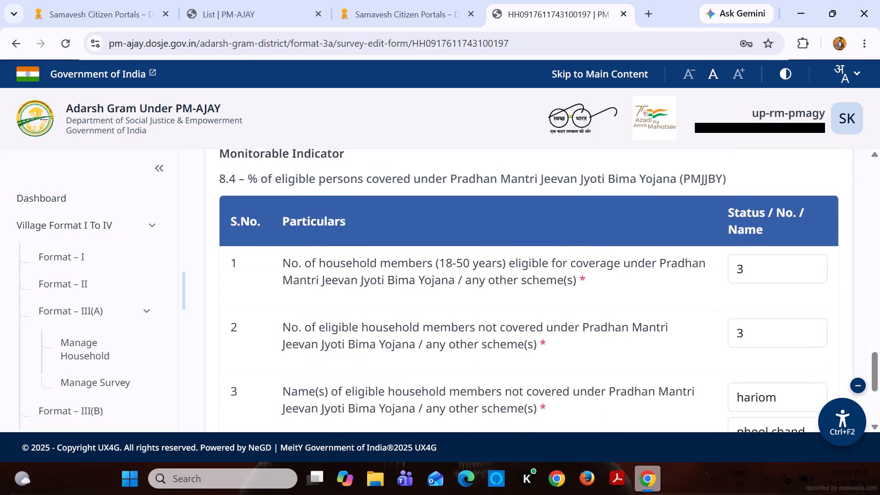
pyautogui.click(778, 240)
pyautogui.press('BackSpace')
pyautogui.press('0')
pyautogui.scroll(-2, 778, 240)
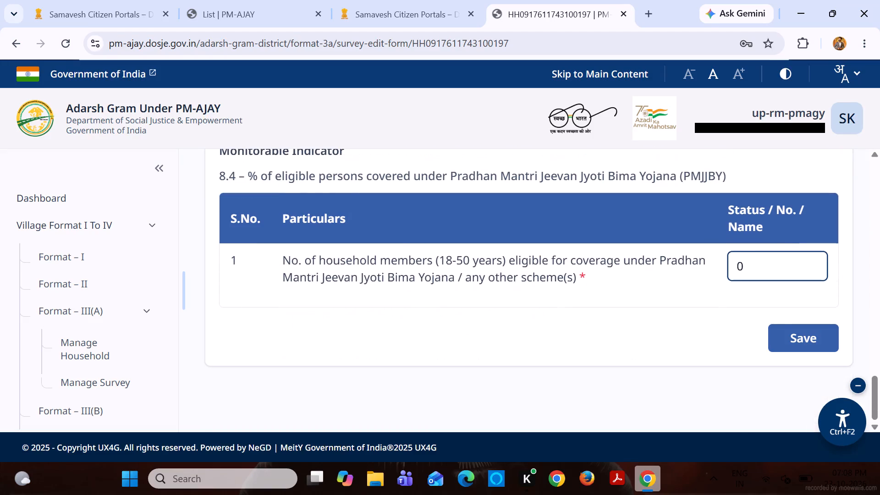
pyautogui.click(804, 340)
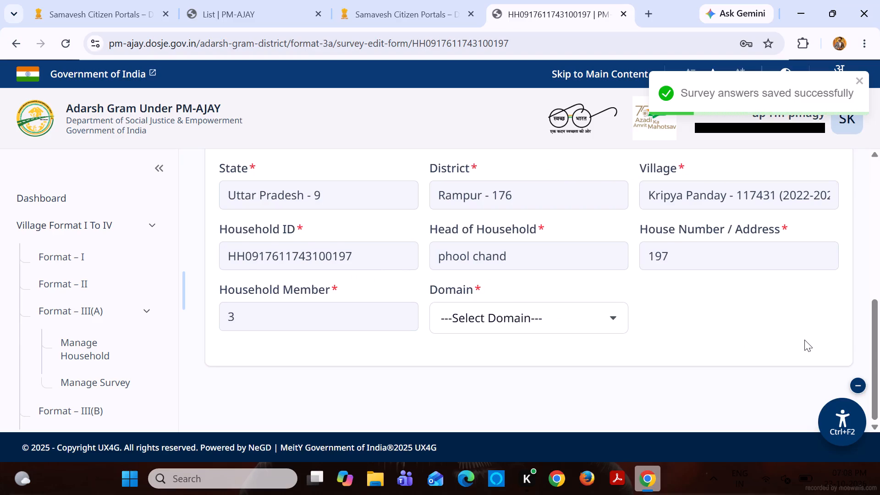
# Go back to the Manage Survey list and open household 196's survey for editing.
pyautogui.scroll(10, 720, 294)
pyautogui.click(792, 183)
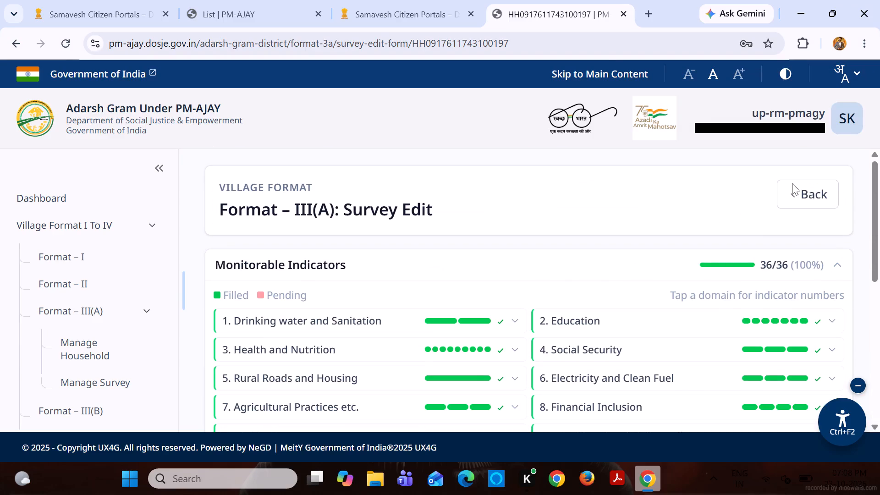
pyautogui.scroll(-11, 750, 286)
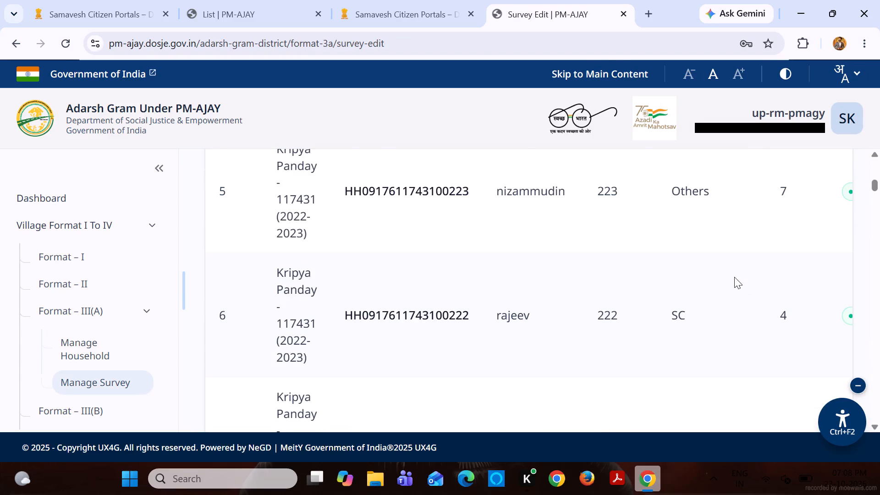
pyautogui.scroll(-12, 734, 277)
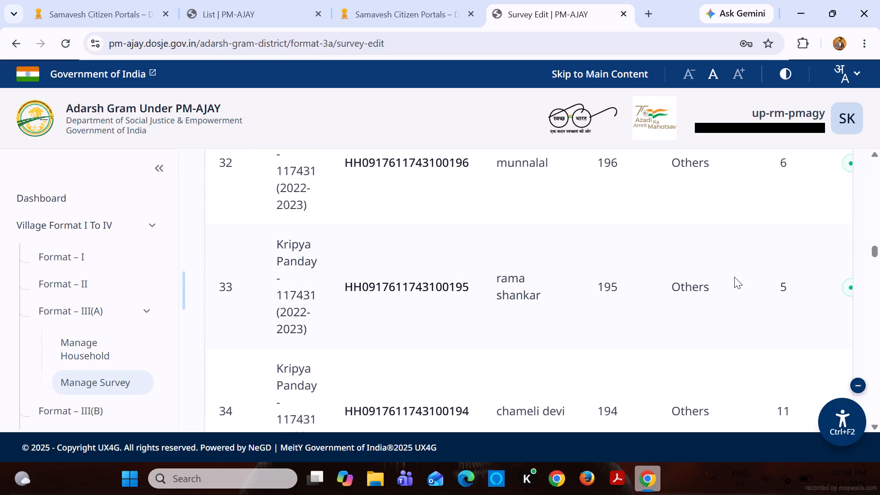
pyautogui.scroll(-7, 734, 277)
pyautogui.hscroll(-4, 734, 277)
pyautogui.click(805, 266)
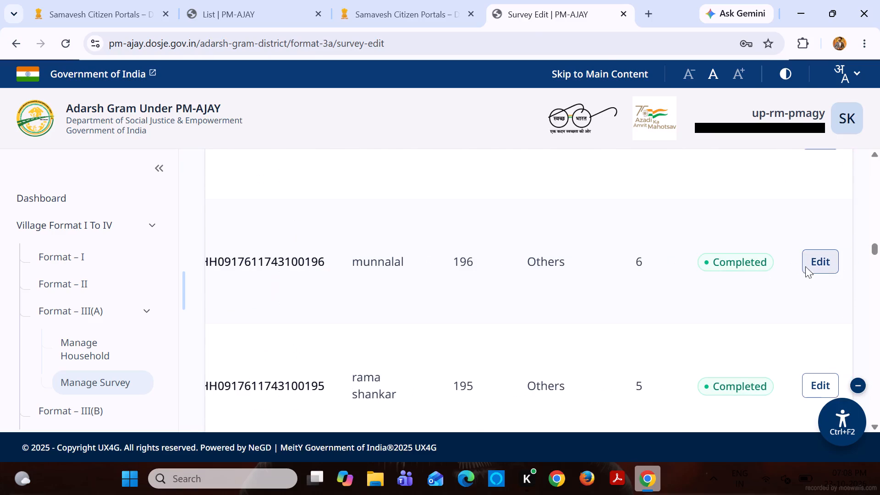
# Choose the domain 8 – Financial Inclusion for household 196's survey.
pyautogui.scroll(-6, 659, 320)
pyautogui.click(615, 320)
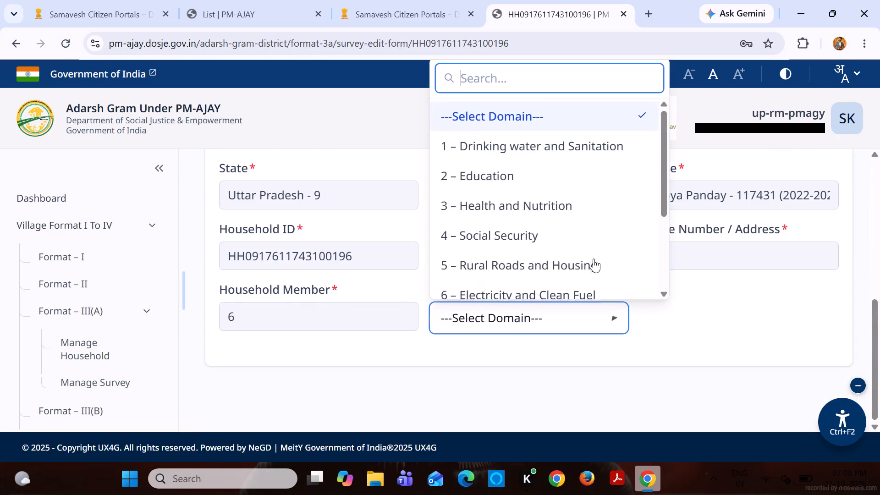
pyautogui.scroll(-1, 594, 258)
pyautogui.click(569, 253)
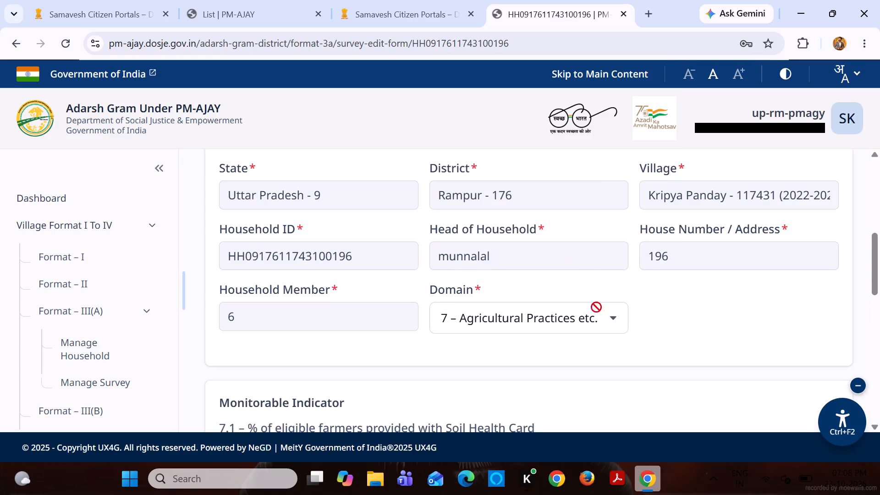
pyautogui.click(597, 311)
pyautogui.scroll(-1, 565, 250)
pyautogui.click(545, 257)
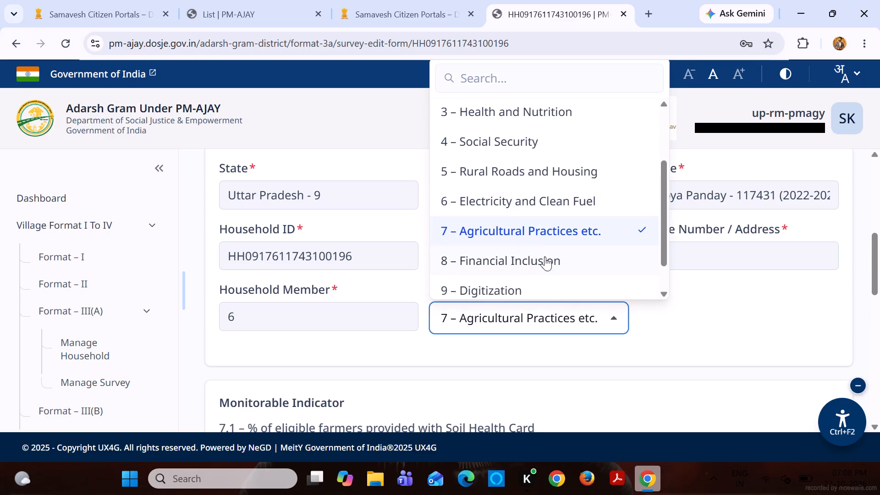
# Set household 196's number of eligible persons aged 18-70 years to 0 under indicator 8.3 (PMSBY).
pyautogui.scroll(-4, 545, 257)
pyautogui.scroll(-2, 679, 285)
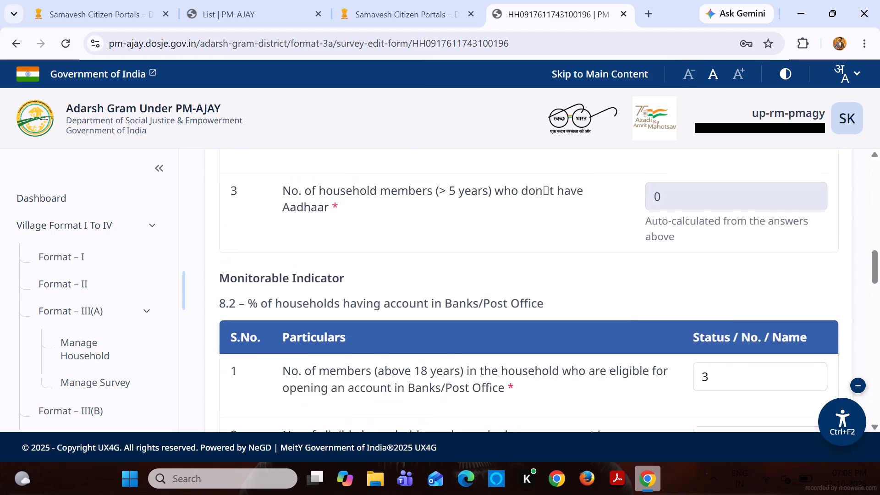
pyautogui.scroll(-8, 679, 285)
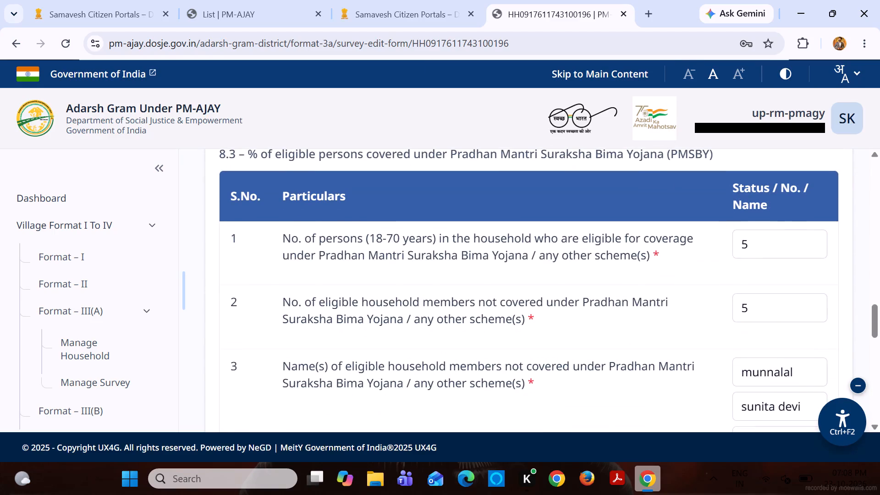
pyautogui.click(772, 234)
pyautogui.press('BackSpace')
pyautogui.press('0')
# Set household 196's number of eligible members aged 18-50 years to 0 under indicator 8.4 (PMJJBY) and save the answers.
pyautogui.scroll(-3, 772, 234)
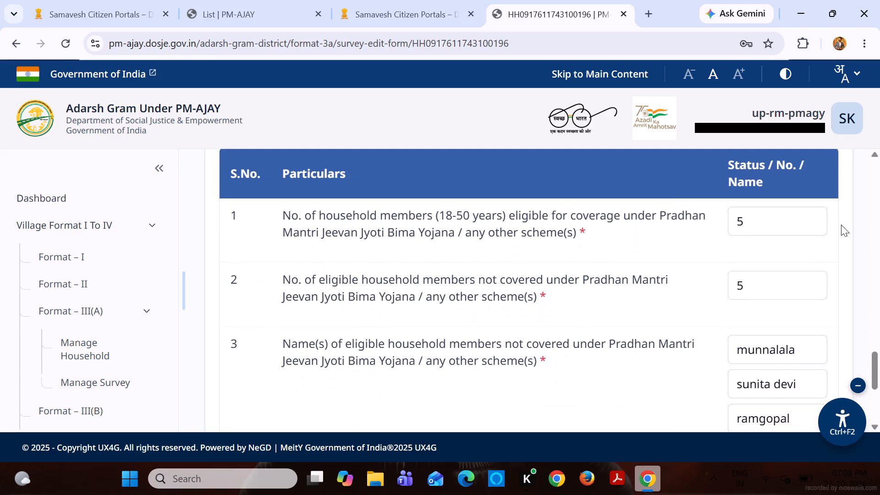
pyautogui.click(805, 225)
pyautogui.press('BackSpace')
pyautogui.press('0')
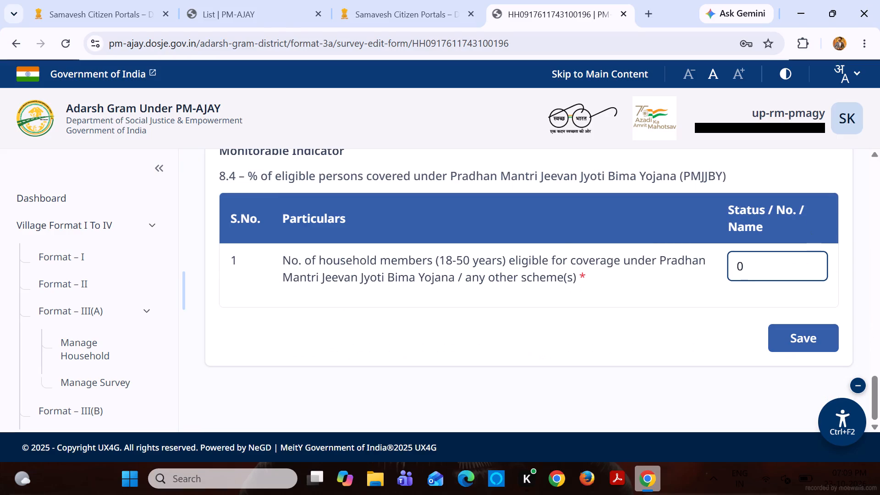
pyautogui.click(808, 333)
# Return to the Manage Survey list and open the survey of household 194 for editing.
pyautogui.scroll(11, 678, 205)
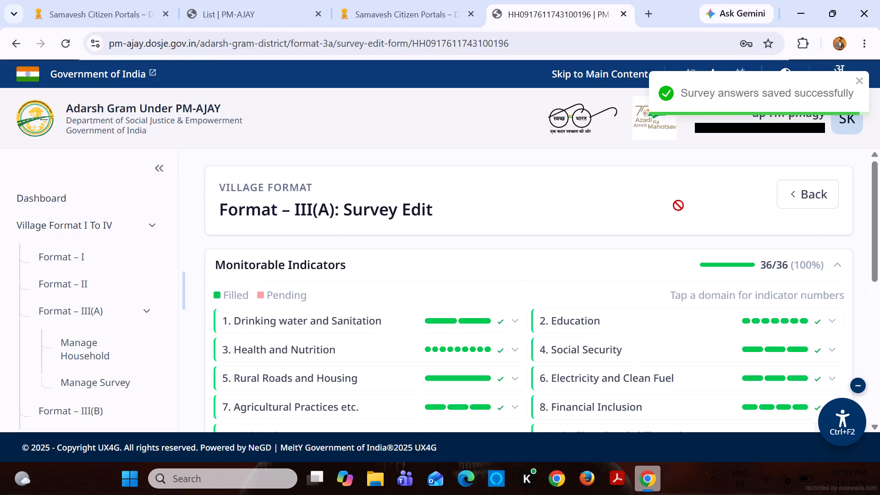
pyautogui.click(805, 189)
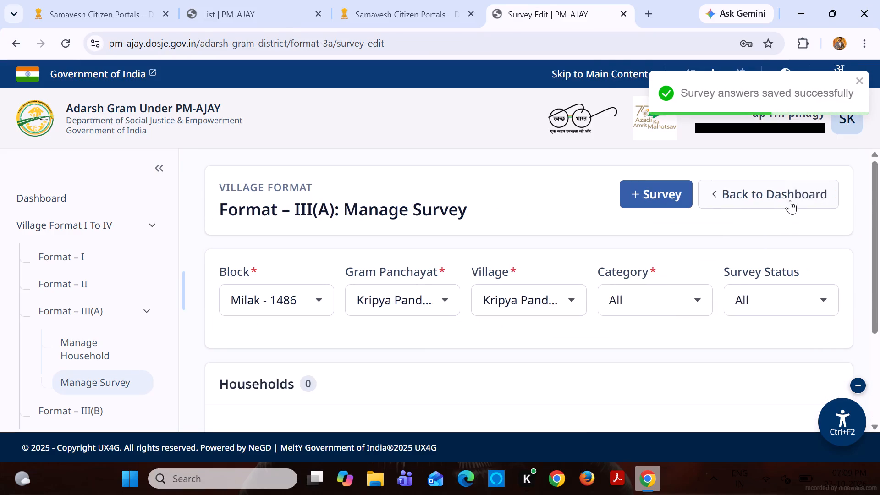
pyautogui.scroll(-13, 698, 307)
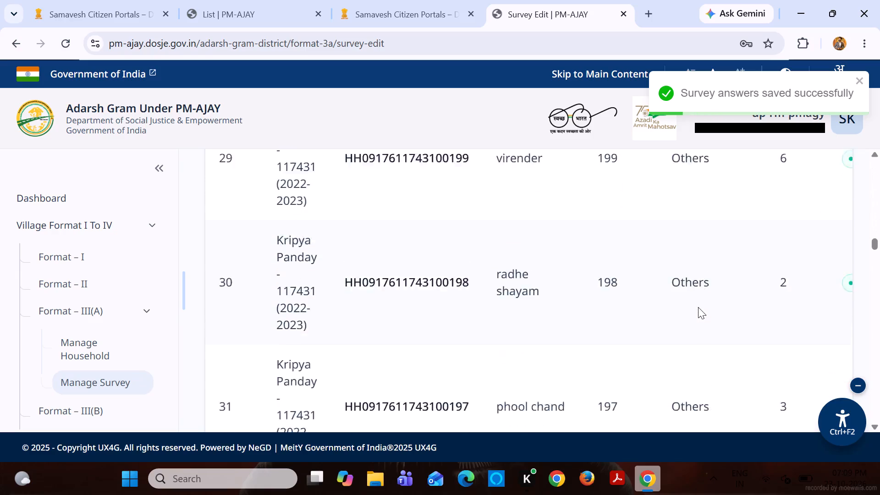
pyautogui.scroll(-7, 698, 307)
pyautogui.hscroll(-5, 698, 307)
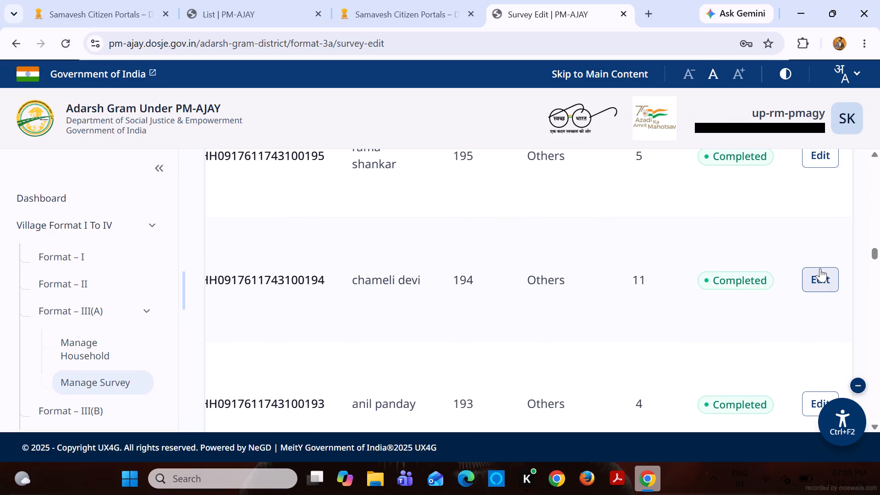
pyautogui.click(821, 269)
# Select the domain 8 – Financial Inclusion in household 194's survey.
pyautogui.scroll(-8, 726, 291)
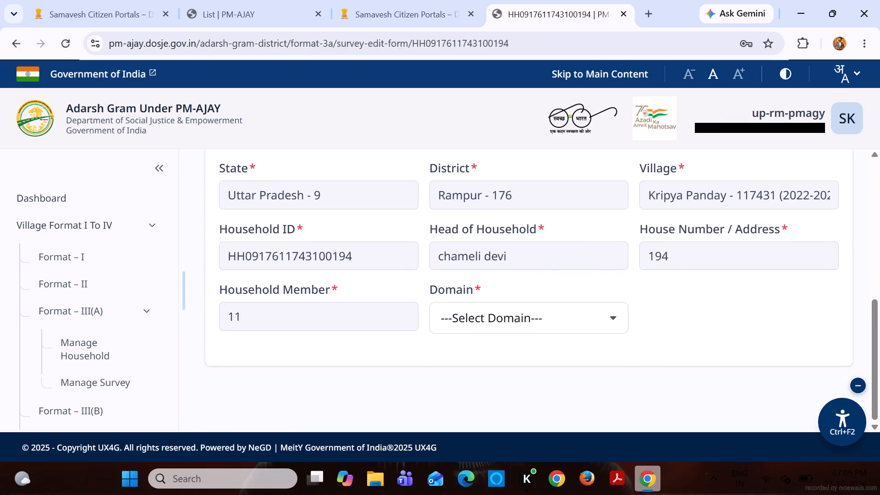
pyautogui.click(584, 329)
pyautogui.scroll(-2, 594, 224)
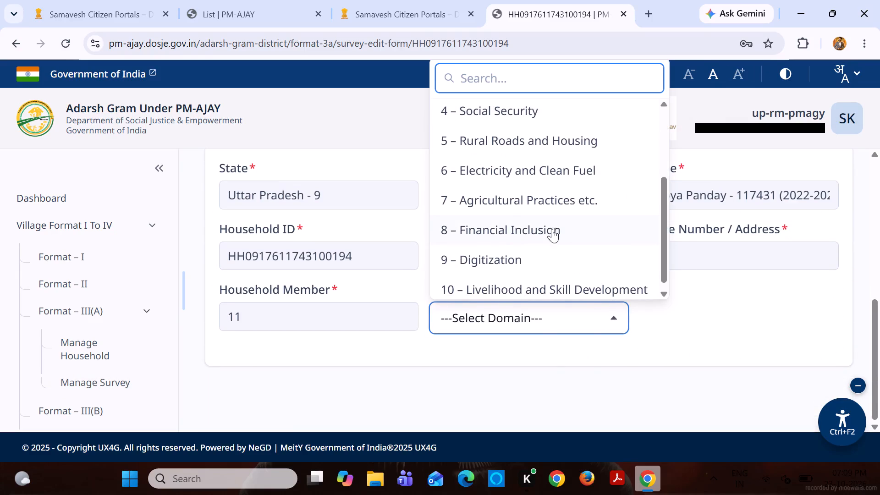
pyautogui.click(545, 231)
# Under indicator 8.3 (PMSBY), set household 194's number of eligible persons aged 18-70 years to 0.
pyautogui.scroll(-4, 627, 354)
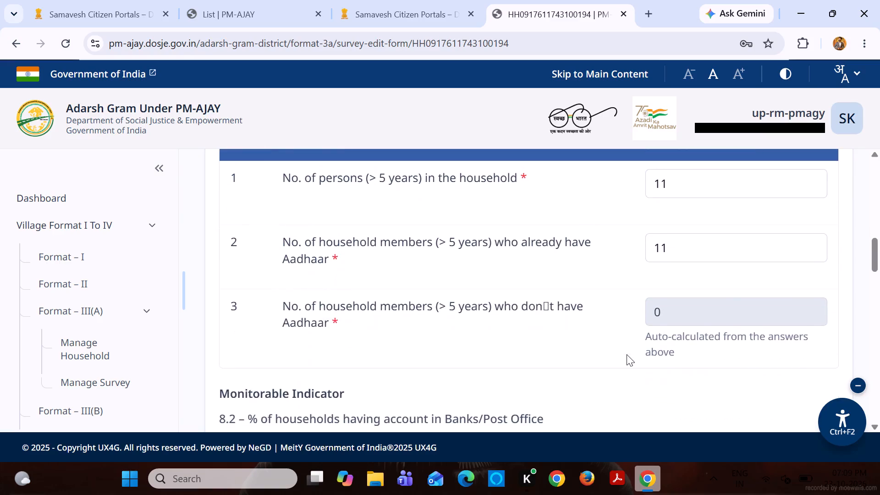
pyautogui.scroll(-8, 627, 354)
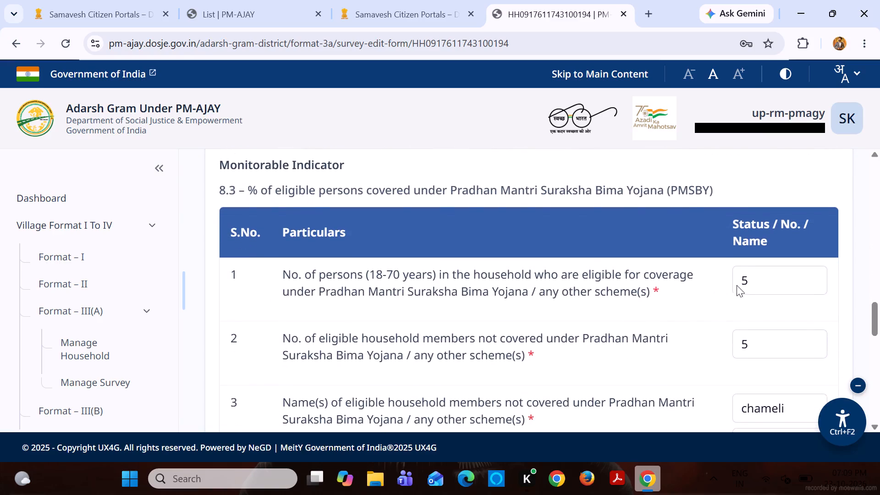
pyautogui.click(770, 282)
pyautogui.press('BackSpace')
pyautogui.press('0')
# Under indicator 8.4 (PMJJBY), set household 194's number of eligible members aged 18-50 years to 0 and save the survey answers.
pyautogui.scroll(-2, 770, 282)
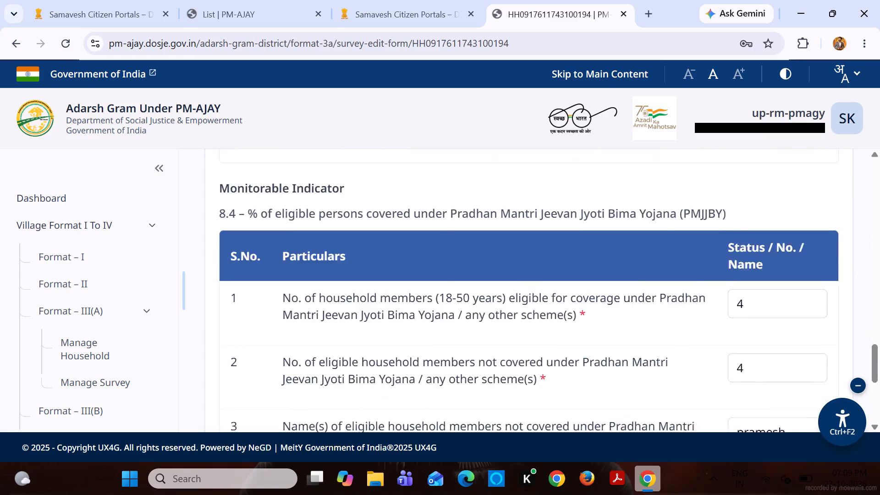
pyautogui.scroll(-2, 770, 282)
pyautogui.click(755, 237)
pyautogui.press('BackSpace')
pyautogui.press('0')
pyautogui.scroll(-2, 755, 237)
pyautogui.click(807, 334)
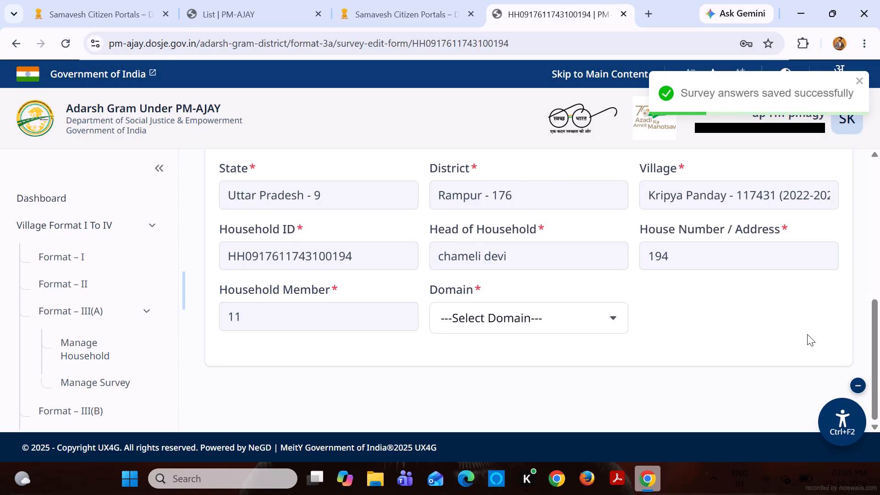
# Return to the Manage Survey list and open the survey of household 193 for editing.
pyautogui.scroll(7, 759, 306)
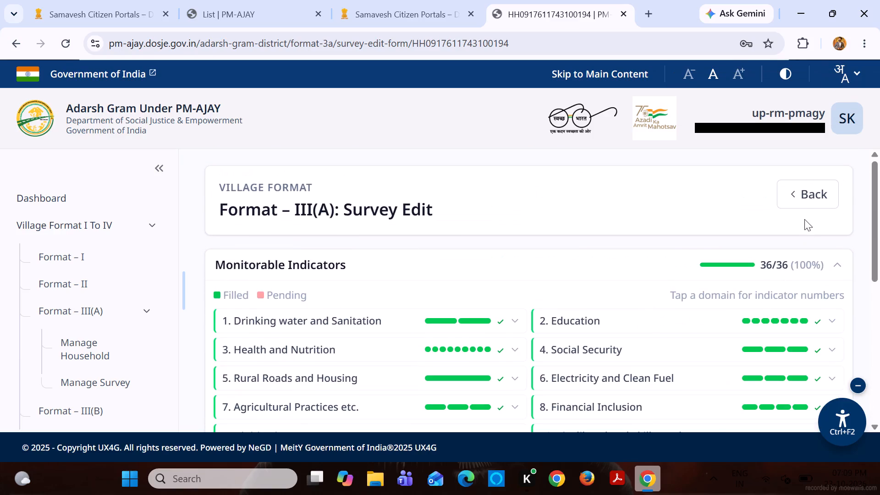
pyautogui.click(805, 211)
pyautogui.click(805, 198)
pyautogui.scroll(-20, 736, 321)
pyautogui.scroll(-1, 736, 321)
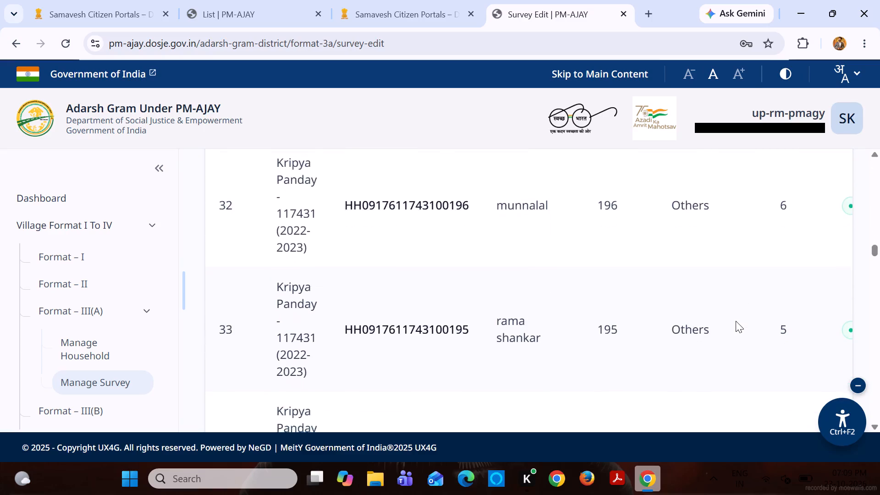
pyautogui.scroll(-5, 736, 321)
pyautogui.hscroll(-5, 736, 321)
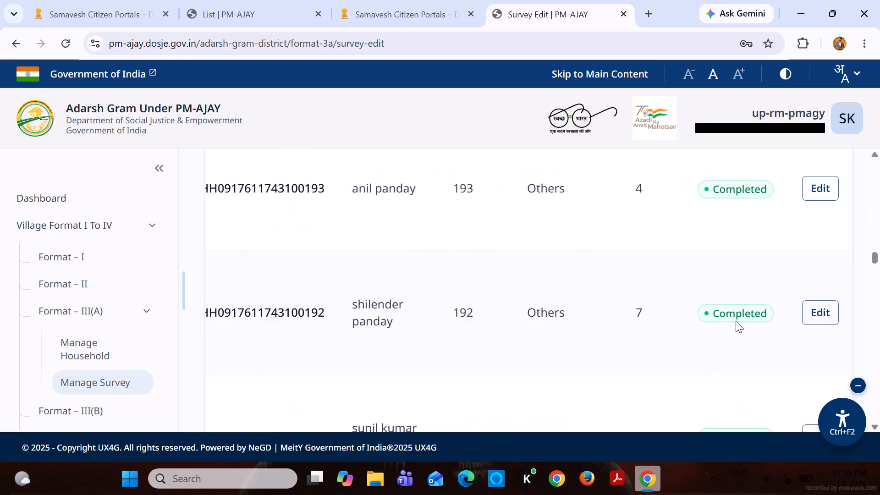
pyautogui.click(820, 192)
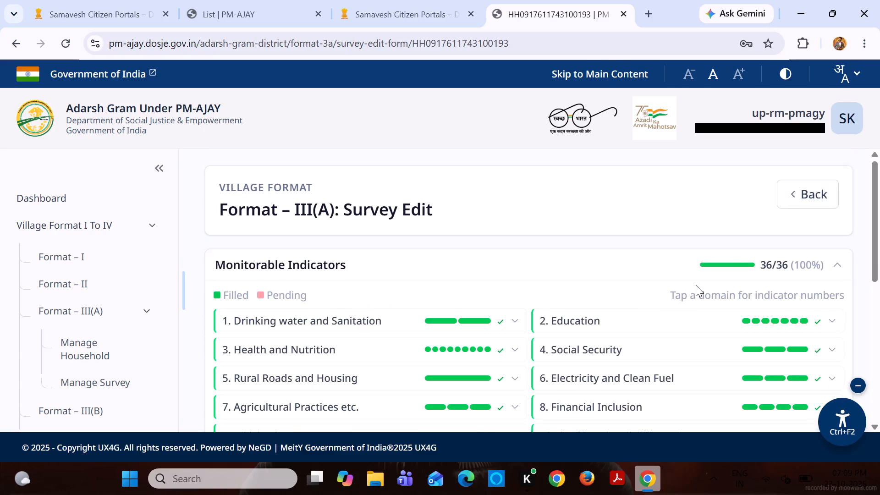
# Select the domain 8 – Financial Inclusion in household 193's survey.
pyautogui.scroll(-9, 696, 285)
pyautogui.click(572, 323)
pyautogui.scroll(-3, 557, 211)
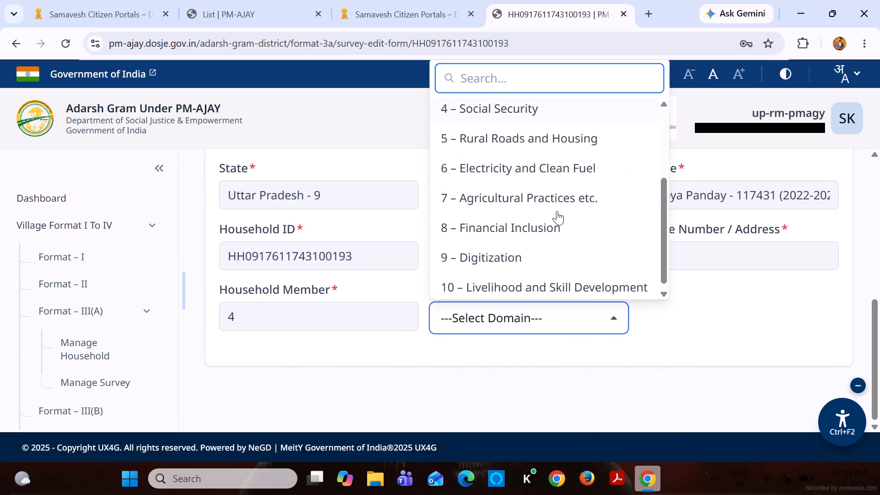
pyautogui.click(528, 219)
# Under indicator 8.3 (PMSBY), set household 193's number of eligible persons aged 18-70 years to 0.
pyautogui.scroll(-3, 618, 296)
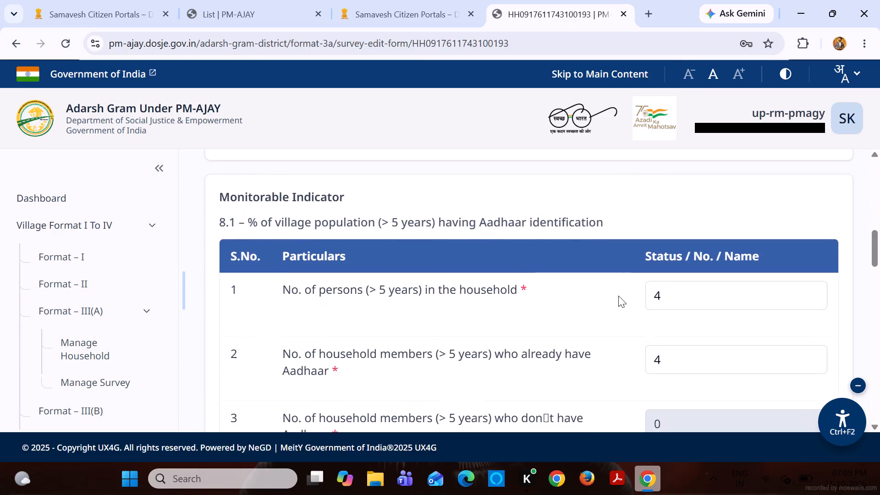
pyautogui.scroll(-8, 709, 295)
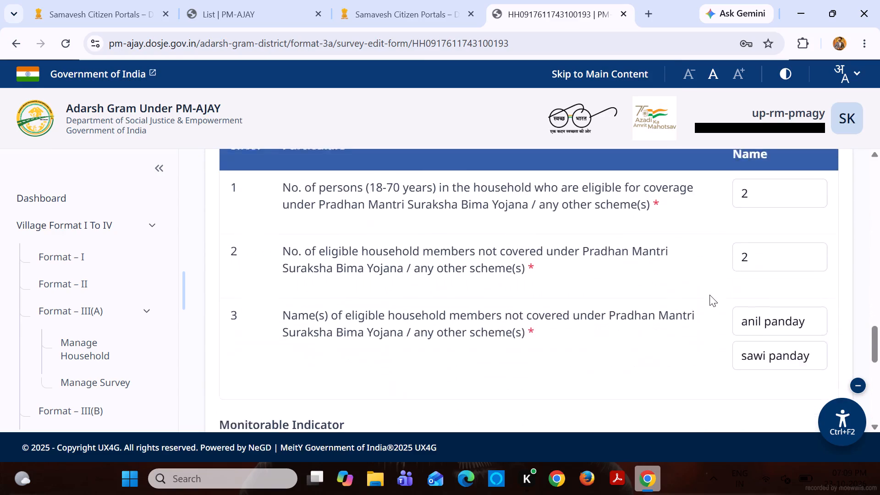
pyautogui.scroll(-1, 709, 295)
pyautogui.click(763, 194)
pyautogui.click(768, 188)
pyautogui.press('BackSpace')
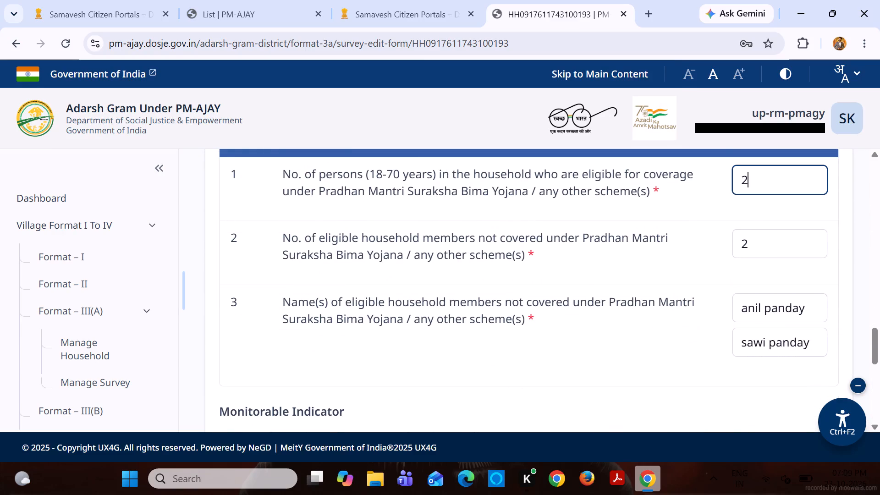
pyautogui.press('0')
# Under indicator 8.4 (PMJJBY), set household 193's number of eligible members aged 18-50 years to 0 and save the survey answers.
pyautogui.scroll(-2, 768, 188)
pyautogui.click(774, 256)
pyautogui.press('BackSpace')
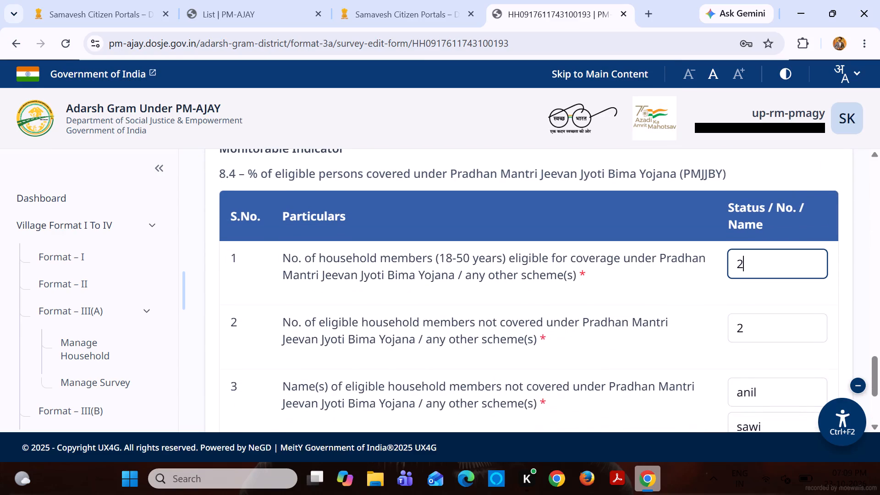
pyautogui.press('0')
pyautogui.scroll(-3, 774, 256)
pyautogui.click(805, 340)
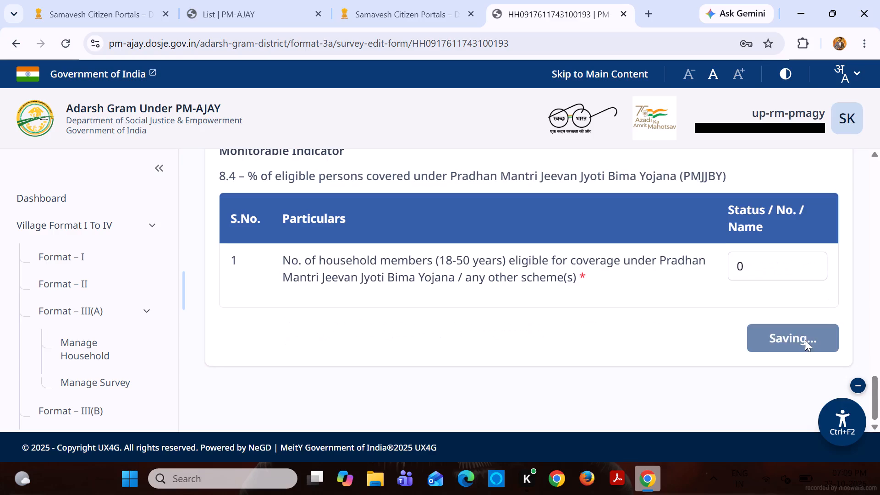
# Return to the Manage Survey list and open the survey of household 192 for editing.
pyautogui.scroll(9, 712, 264)
pyautogui.click(811, 186)
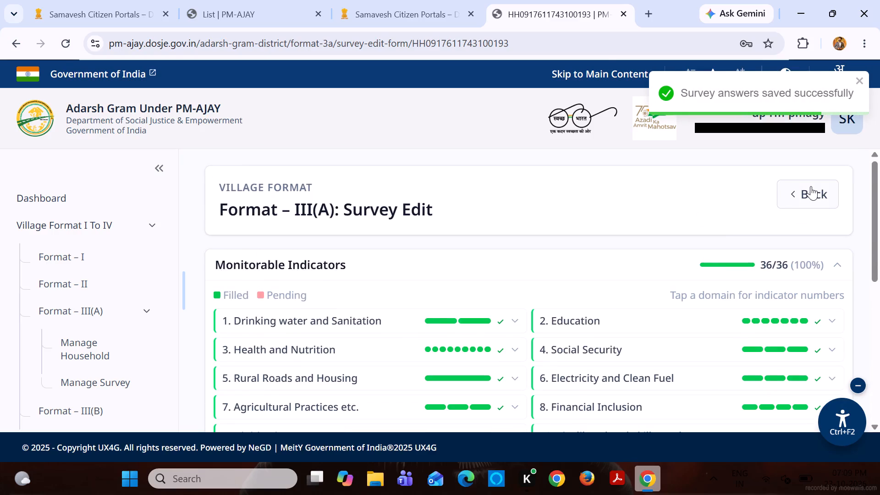
pyautogui.scroll(-18, 735, 262)
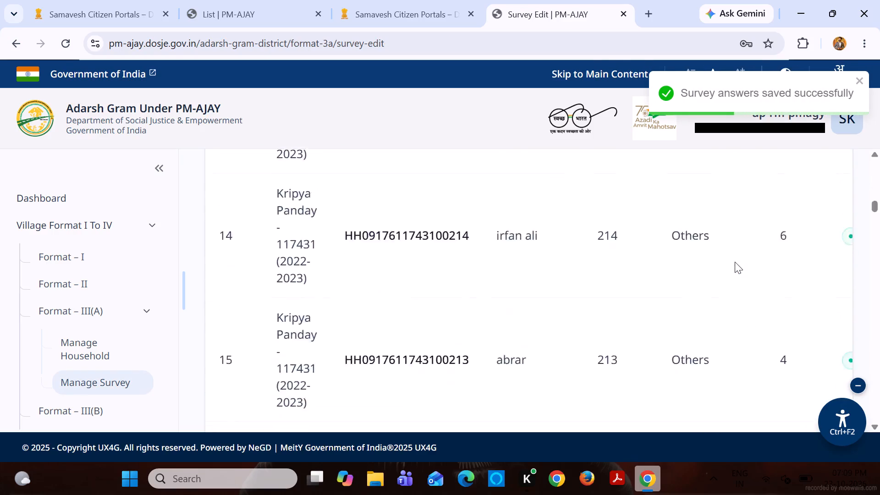
pyautogui.scroll(-10, 735, 262)
pyautogui.scroll(2, 735, 262)
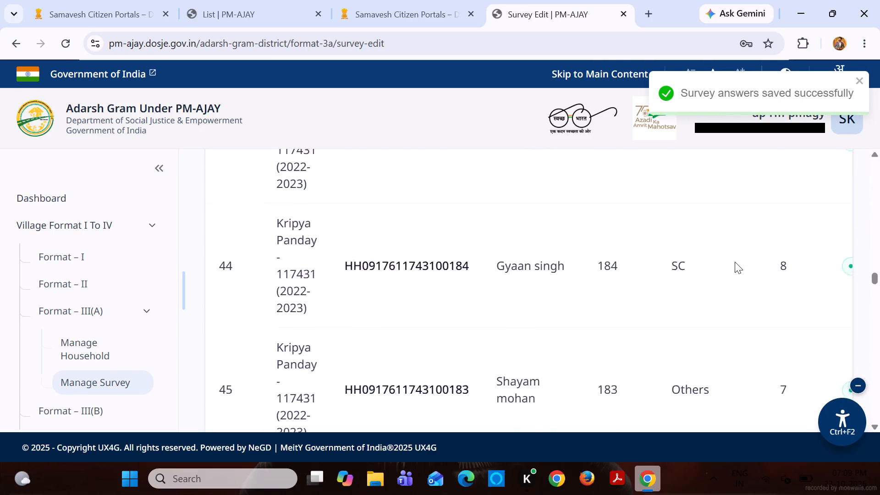
pyautogui.scroll(4, 735, 262)
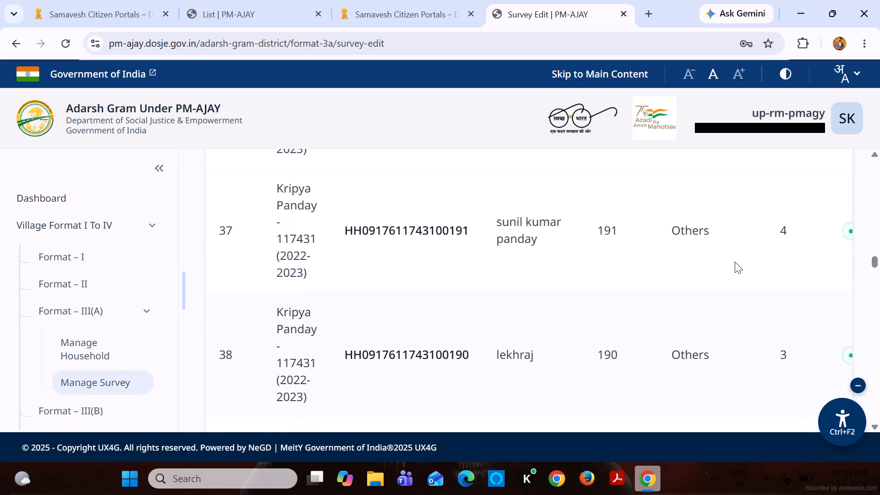
pyautogui.scroll(3, 735, 262)
pyautogui.click(815, 214)
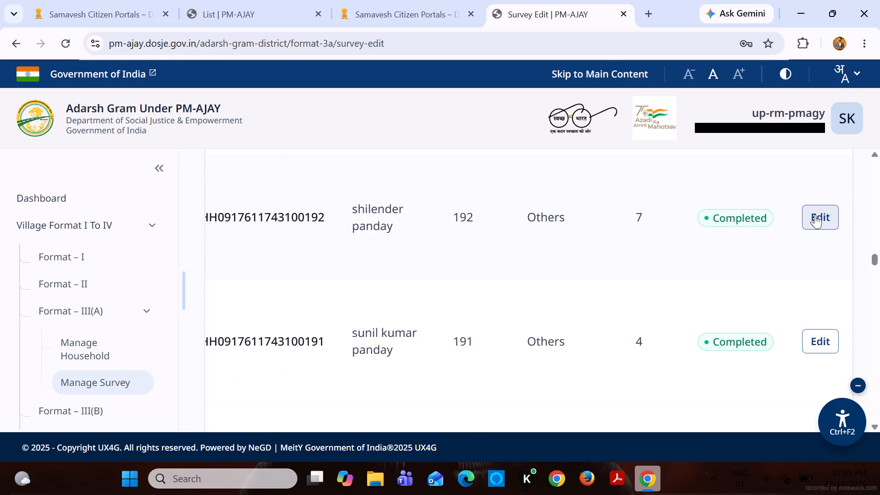
# Select the domain 8 – Financial Inclusion in household 192's survey.
pyautogui.scroll(-8, 704, 293)
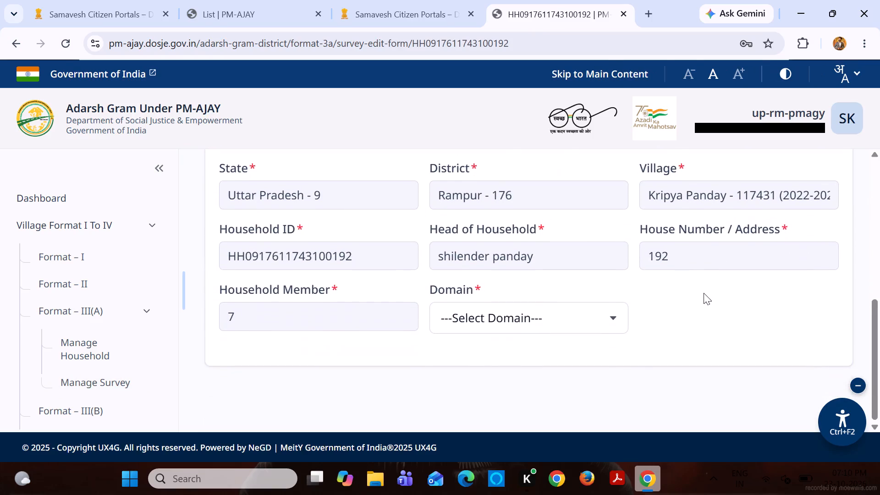
pyautogui.scroll(-1, 704, 293)
pyautogui.click(601, 319)
pyautogui.scroll(-3, 585, 212)
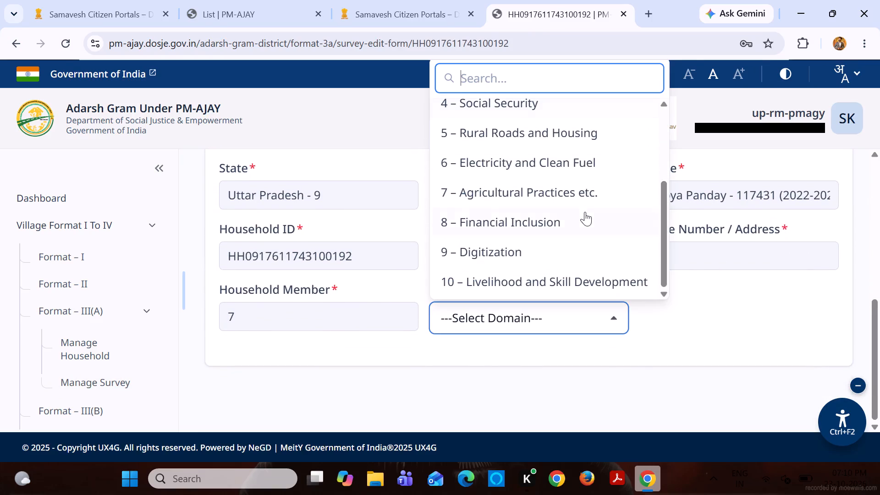
pyautogui.click(547, 220)
# Under indicator 8.3 (PMSBY), set household 192's number of eligible persons aged 18-70 years to 0 and save the survey answers.
pyautogui.scroll(-4, 627, 321)
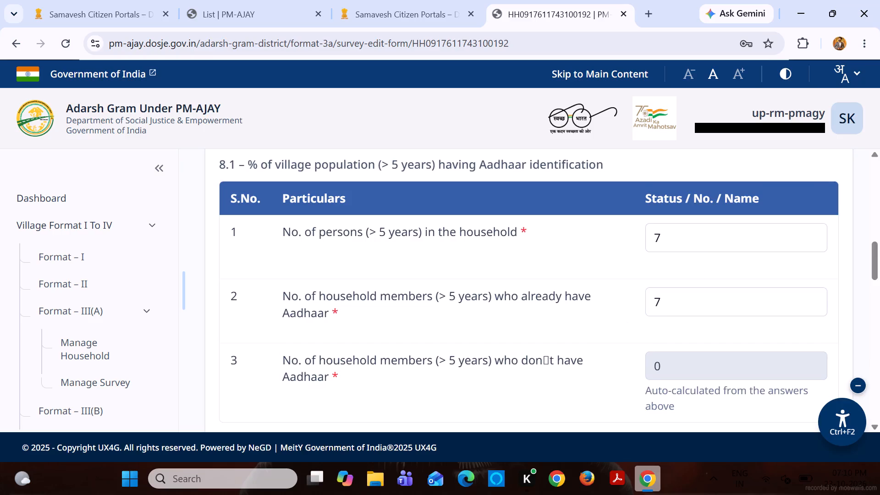
pyautogui.scroll(-8, 749, 245)
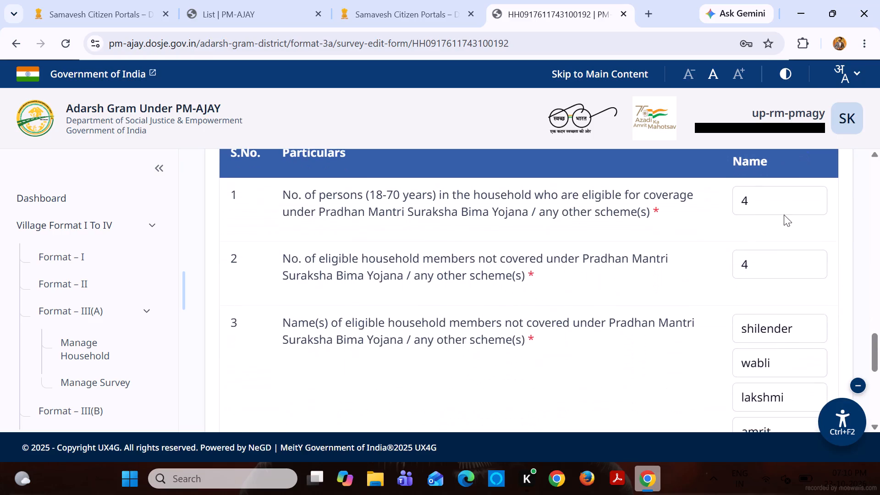
pyautogui.click(780, 214)
pyautogui.press('BackSpace')
pyautogui.press('0')
pyautogui.scroll(-2, 780, 214)
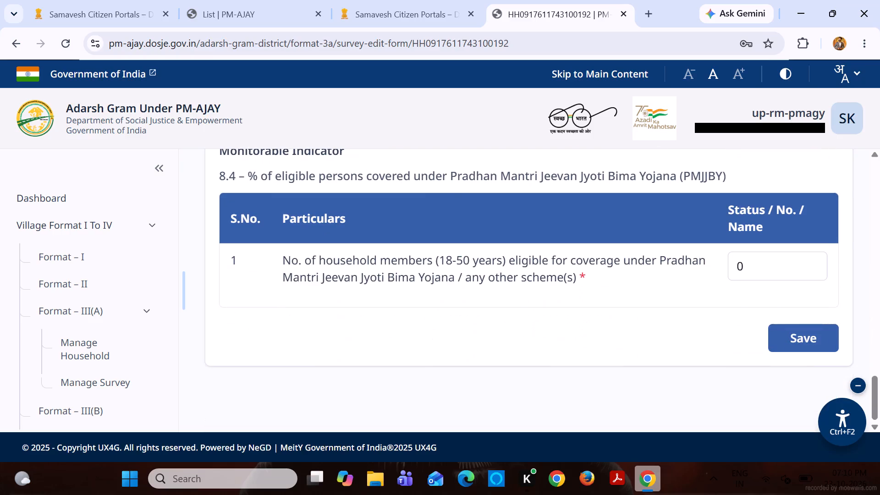
pyautogui.scroll(-2, 780, 214)
pyautogui.click(803, 343)
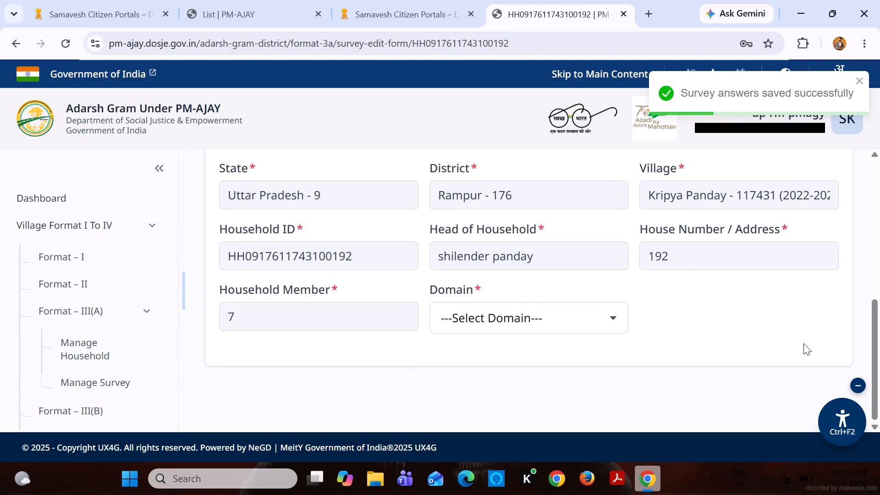
# Return to the Manage Survey list and open the survey of household 190 for editing.
pyautogui.scroll(13, 758, 285)
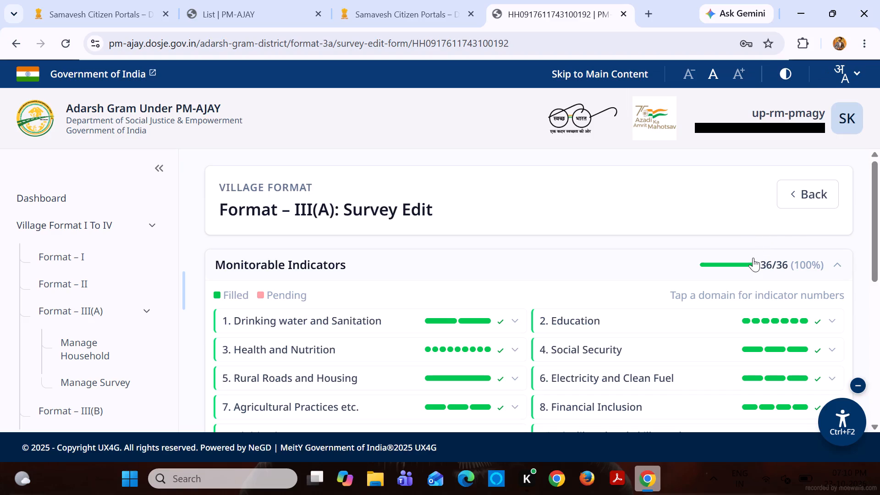
pyautogui.click(811, 195)
pyautogui.scroll(-4, 698, 298)
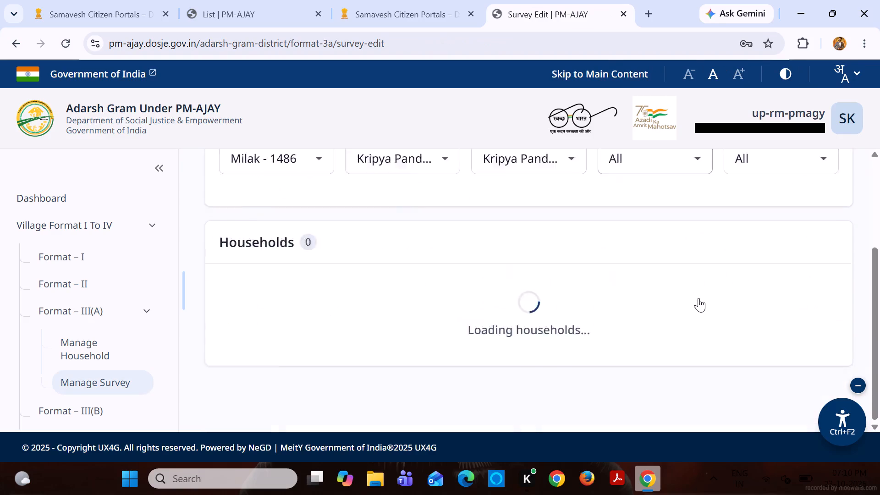
pyautogui.scroll(-20, 698, 298)
pyautogui.scroll(-1, 698, 298)
pyautogui.scroll(1, 698, 298)
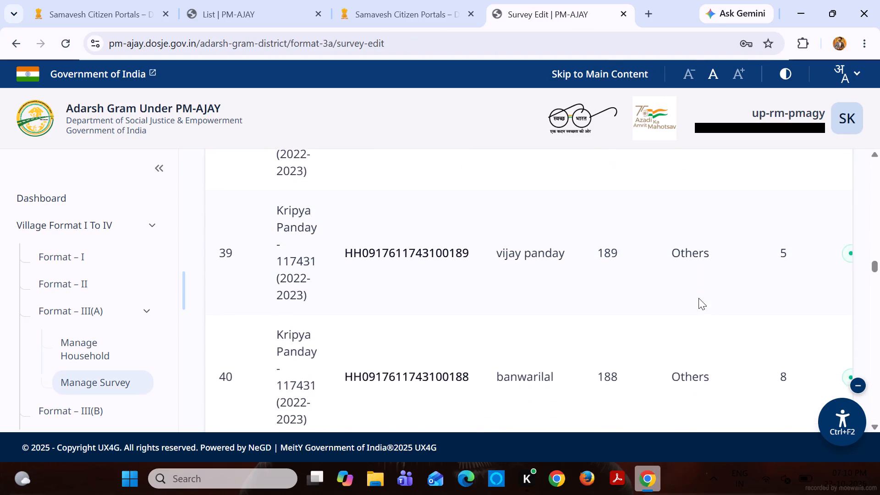
pyautogui.scroll(1, 698, 298)
pyautogui.scroll(-2, 698, 298)
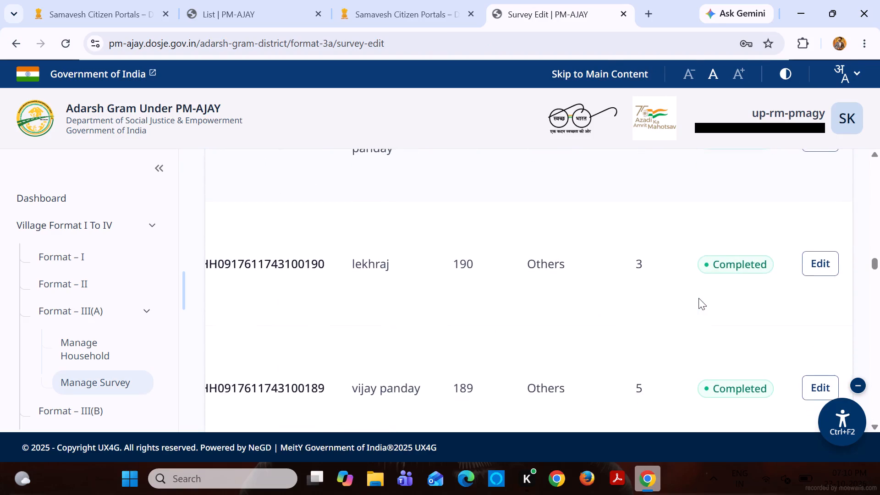
pyautogui.scroll(-1, 698, 298)
pyautogui.click(817, 262)
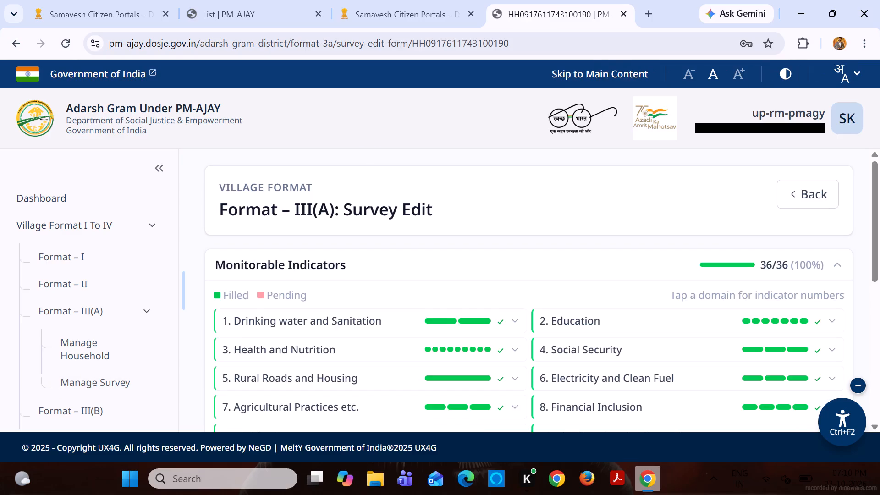
# Select the domain 8 – Financial Inclusion in household 190's survey.
pyautogui.scroll(-9, 694, 293)
pyautogui.click(619, 319)
pyautogui.scroll(-1, 621, 272)
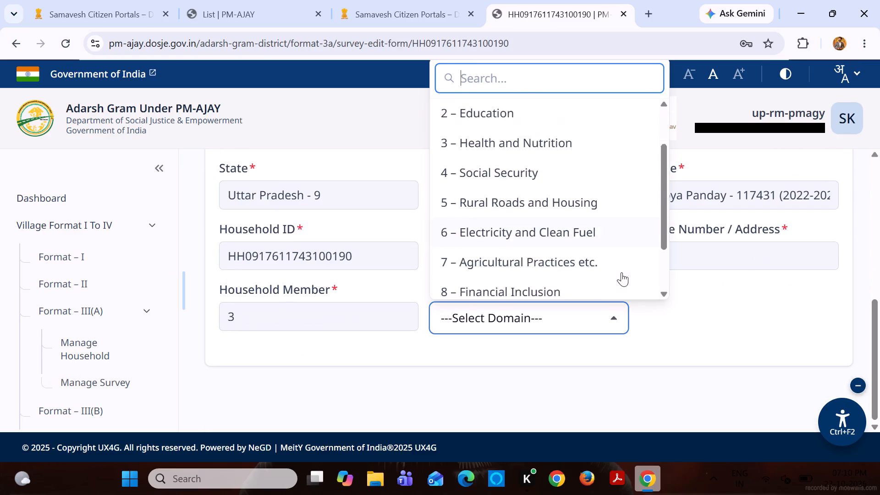
pyautogui.scroll(-1, 621, 272)
pyautogui.click(569, 260)
# Under indicator 8.3 (PMSBY), set household 190's number of eligible persons aged 18-70 years to 0.
pyautogui.scroll(-2, 615, 320)
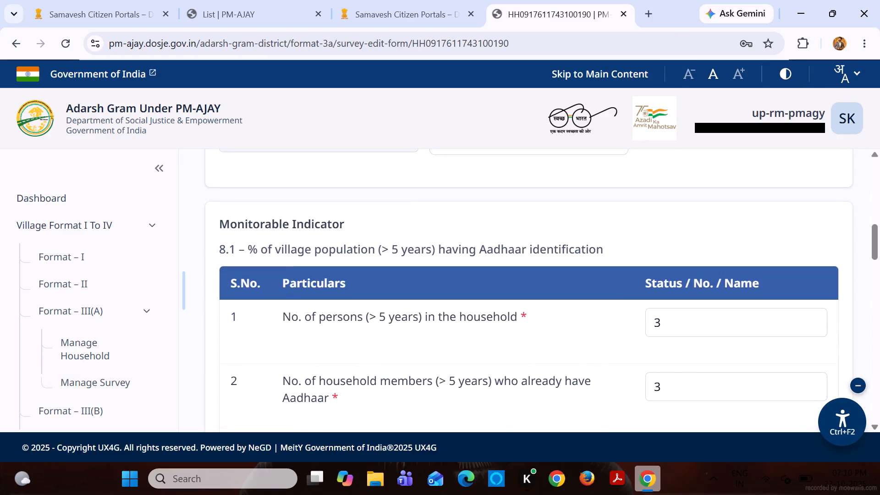
pyautogui.scroll(-8, 683, 317)
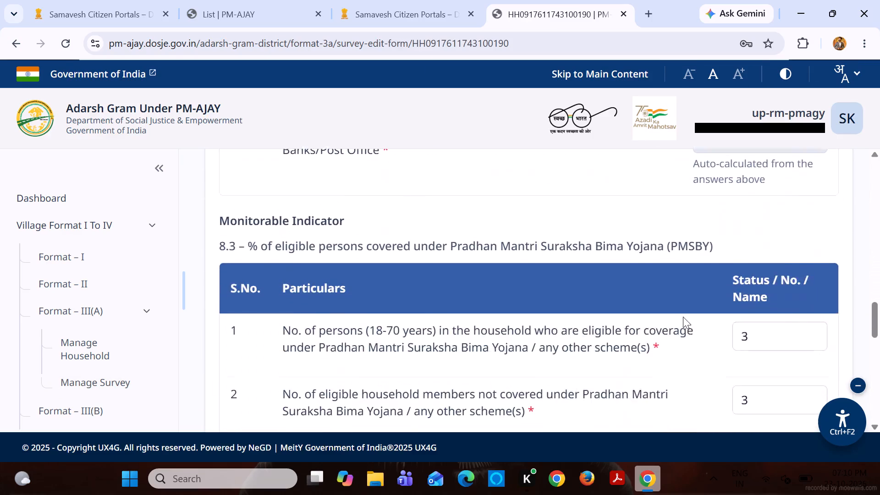
pyautogui.scroll(-3, 683, 317)
pyautogui.click(753, 192)
pyautogui.press('BackSpace')
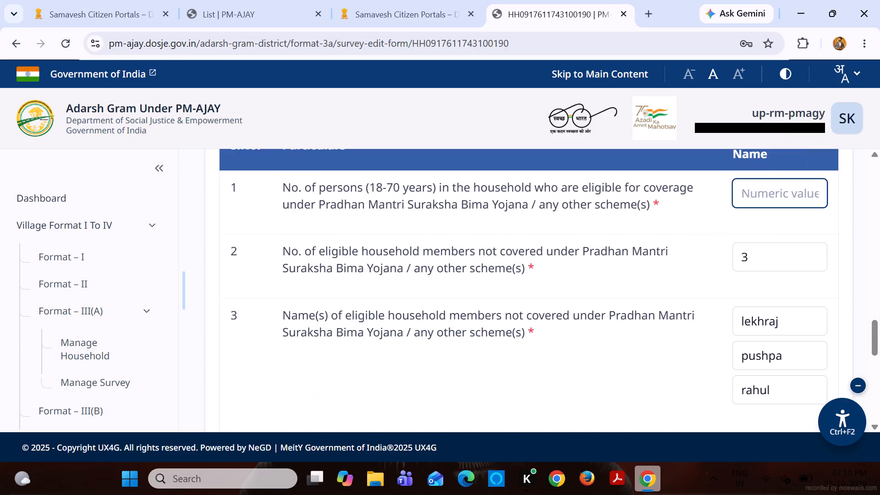
pyautogui.press('0')
# Under indicator 8.4 (PMJJBY), set household 190's number of eligible members aged 18-50 years to 0 and save the survey answers.
pyautogui.scroll(-4, 753, 192)
pyautogui.click(768, 197)
pyautogui.press('BackSpace')
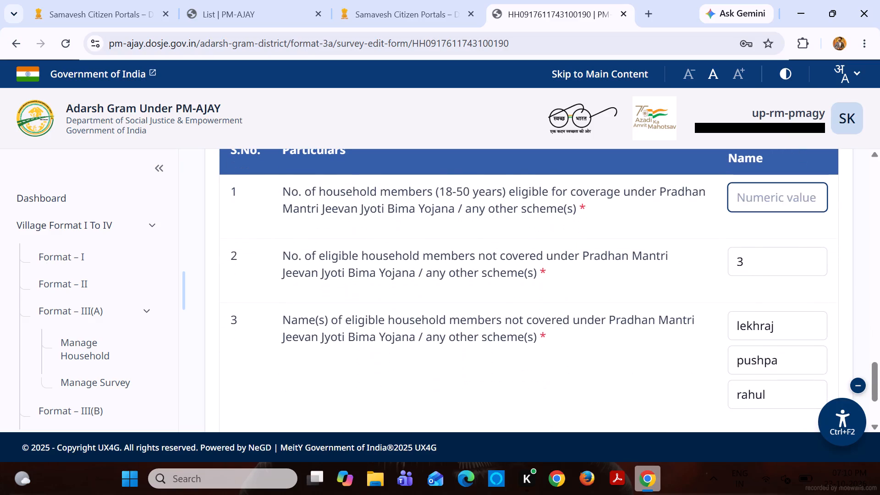
pyautogui.press('0')
pyautogui.scroll(-2, 768, 197)
pyautogui.click(807, 335)
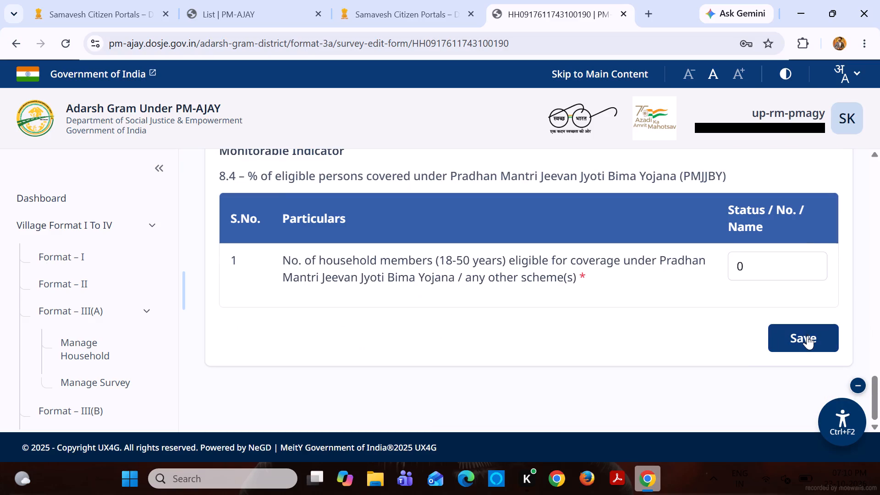
# Return to the Manage Survey list and open the survey of household 189 for editing.
pyautogui.scroll(10, 765, 265)
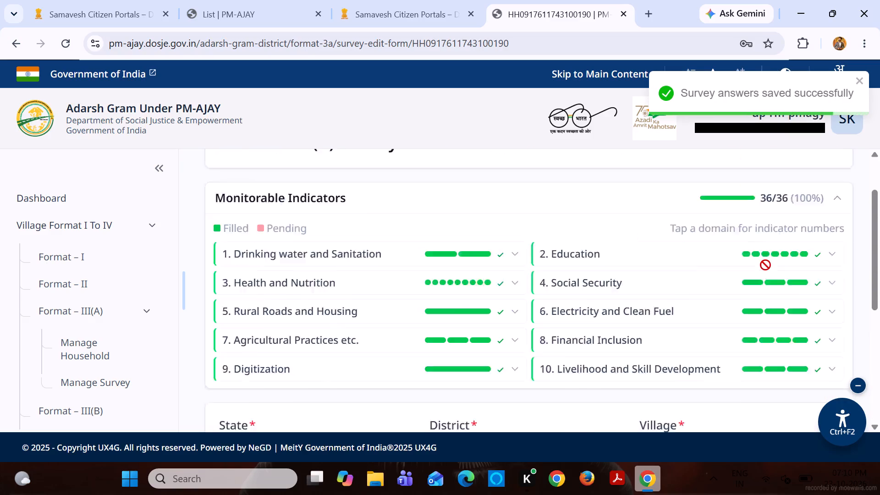
pyautogui.scroll(4, 765, 265)
pyautogui.click(805, 192)
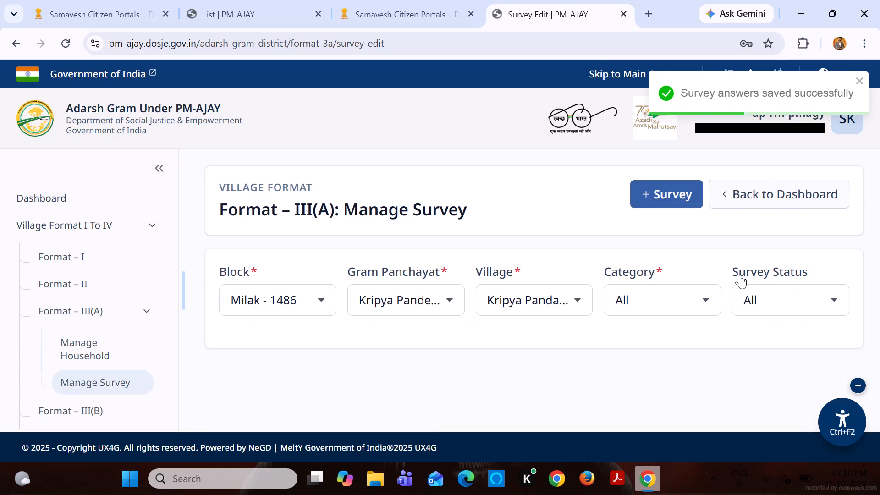
pyautogui.scroll(-9, 740, 275)
pyautogui.scroll(-14, 740, 275)
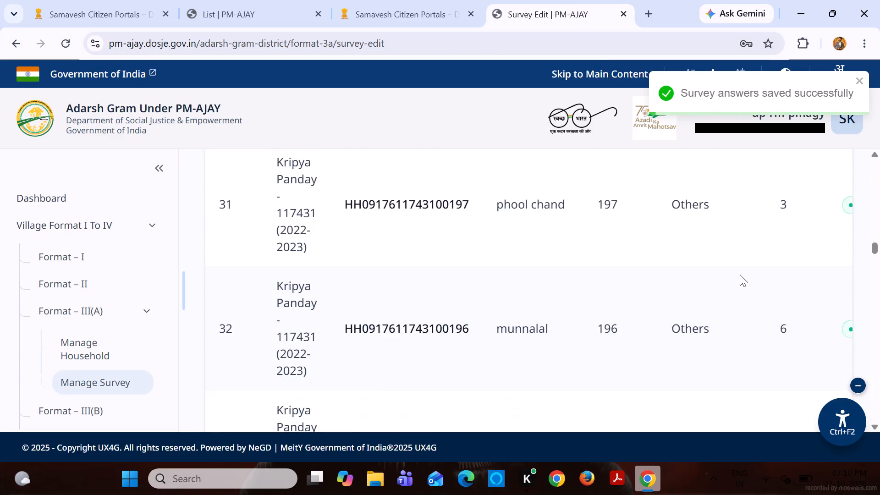
pyautogui.scroll(-3, 740, 275)
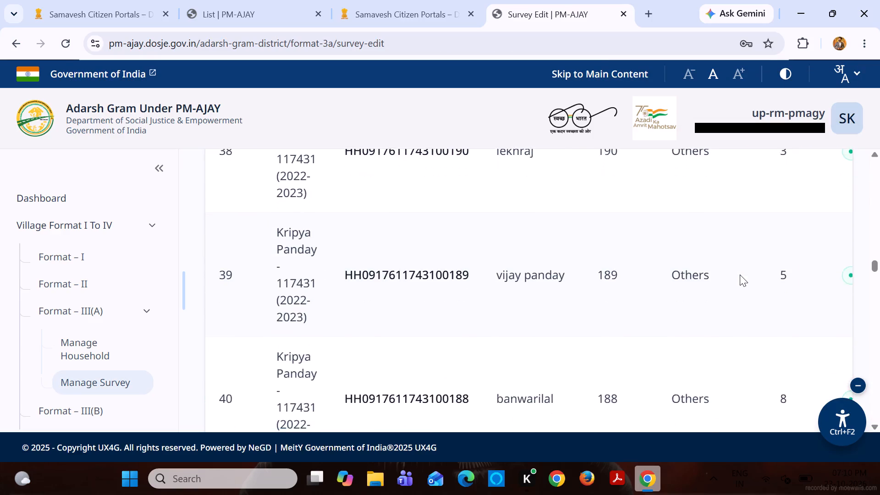
pyautogui.hscroll(-6, 740, 275)
pyautogui.click(814, 280)
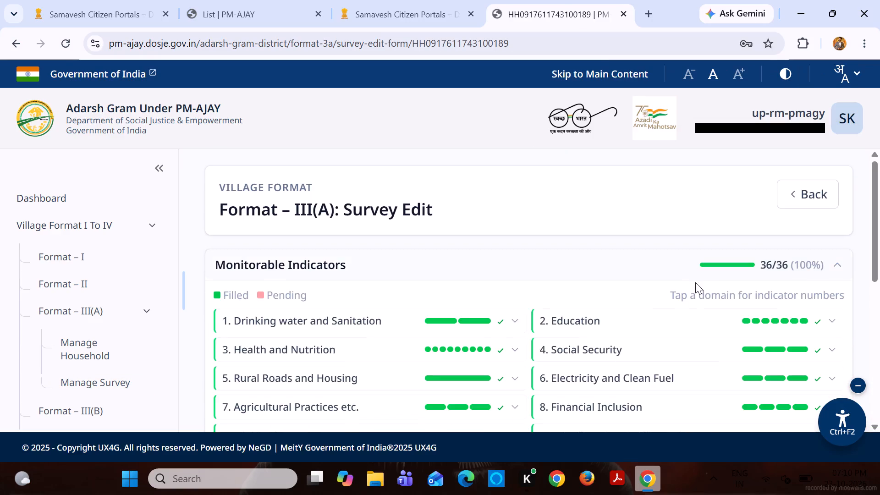
# Select the domain 8 – Financial Inclusion in household 189's survey.
pyautogui.scroll(-8, 689, 284)
pyautogui.click(613, 313)
pyautogui.scroll(-1, 589, 248)
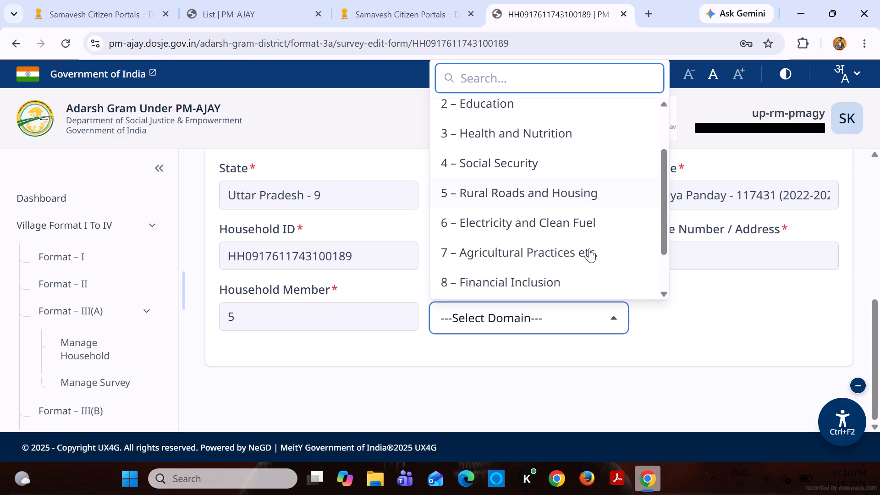
pyautogui.scroll(-1, 589, 248)
pyautogui.click(559, 245)
# Under indicator 8.3 (PMSBY), set household 189's number of eligible persons aged 18-70 years to 0.
pyautogui.scroll(-3, 628, 319)
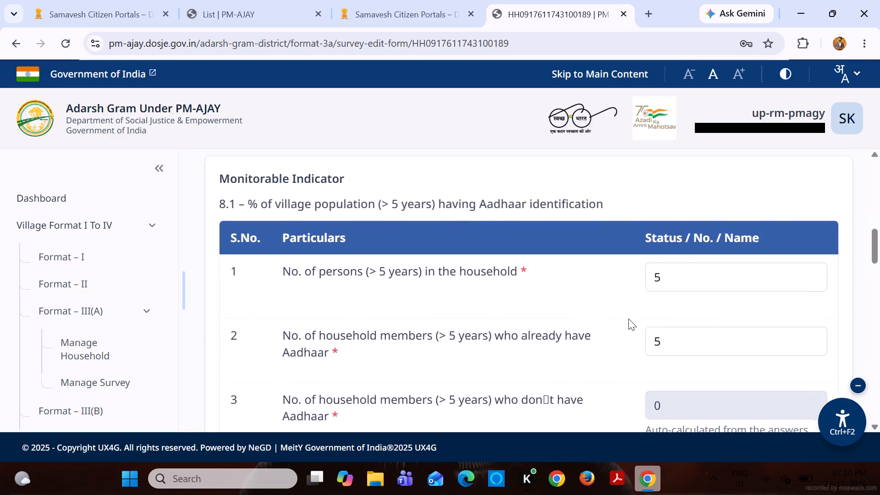
pyautogui.scroll(-8, 716, 316)
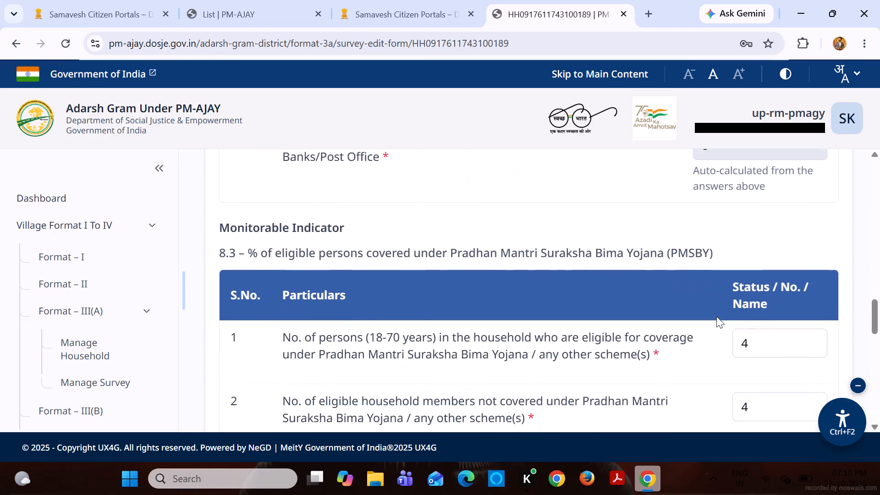
pyautogui.scroll(-1, 716, 316)
pyautogui.click(760, 323)
pyautogui.press('BackSpace')
pyautogui.press('0')
# Under indicator 8.4 (PMJJBY), set household 189's number of eligible members aged 18-50 years to 0 and save the survey answers.
pyautogui.scroll(-1, 760, 323)
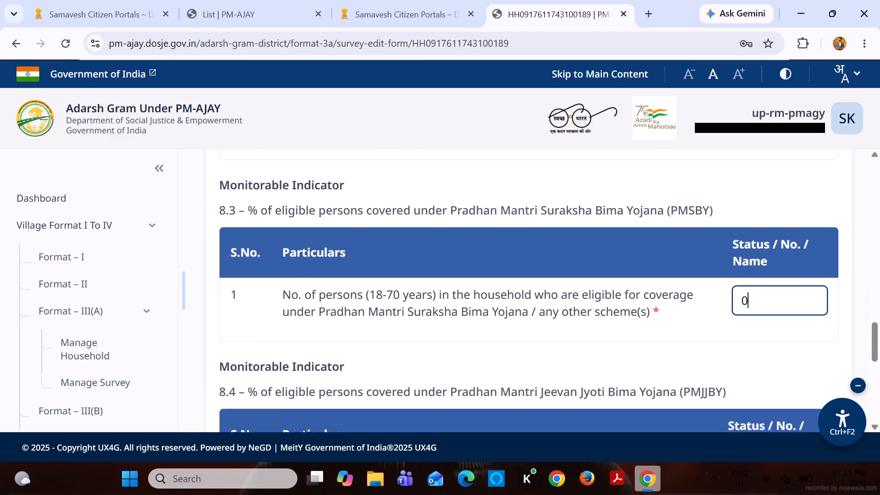
pyautogui.scroll(-4, 760, 323)
pyautogui.click(769, 249)
pyautogui.press('BackSpace')
pyautogui.press('0')
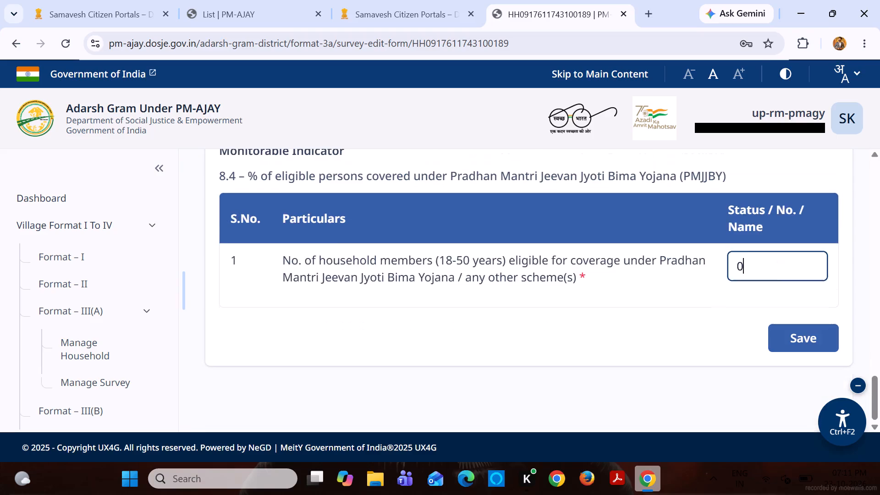
pyautogui.scroll(-3, 769, 249)
pyautogui.click(814, 334)
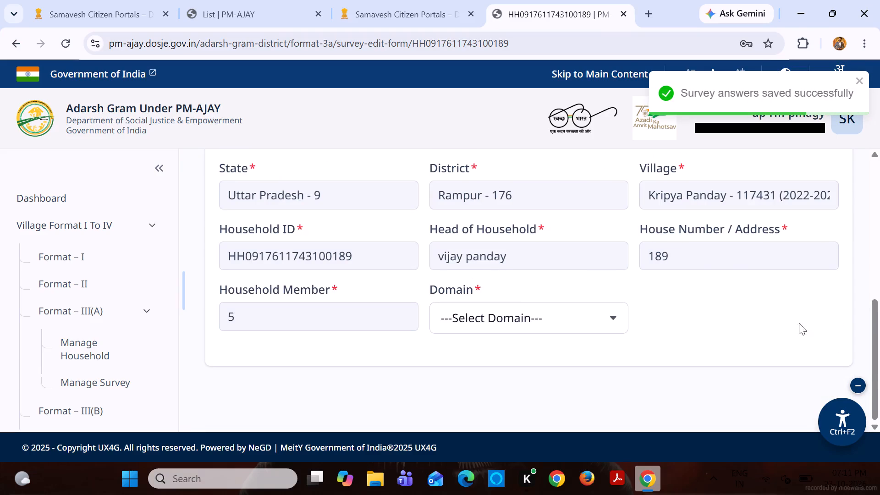
# Return to the Manage Survey list and open the survey of household 188 for editing.
pyautogui.scroll(8, 717, 258)
pyautogui.click(803, 190)
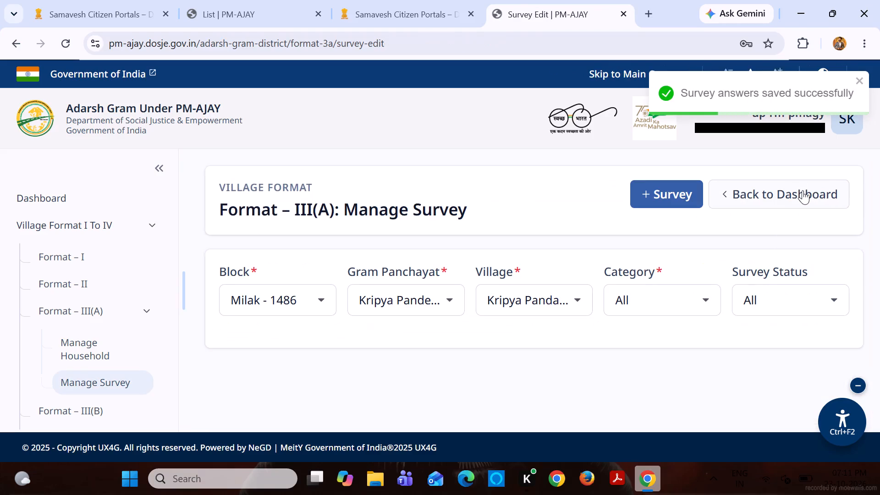
pyautogui.scroll(-17, 742, 292)
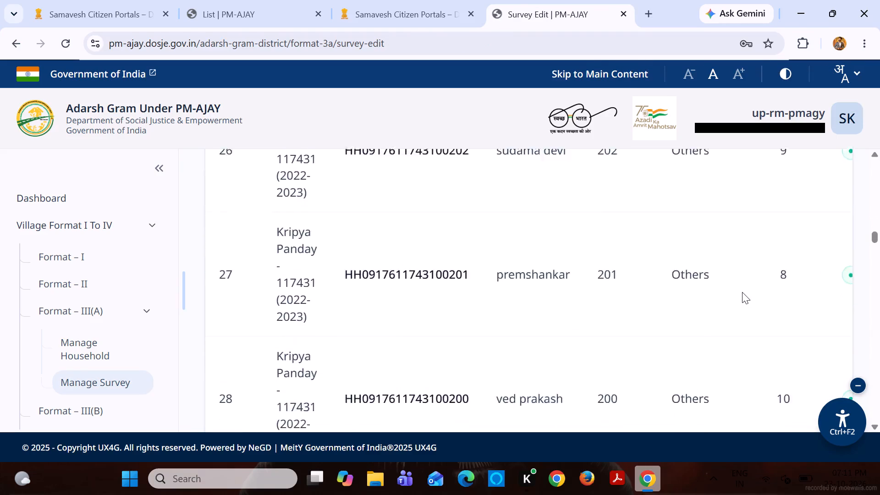
pyautogui.scroll(-14, 742, 292)
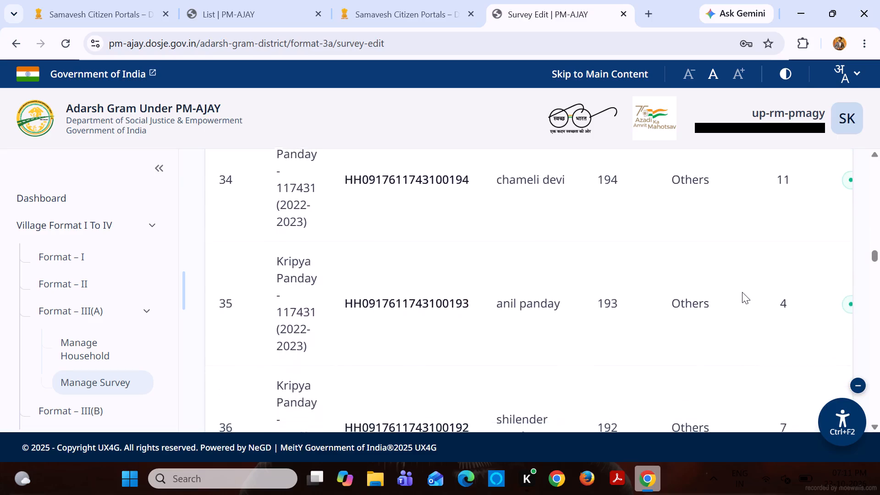
pyautogui.scroll(-3, 742, 292)
pyautogui.hscroll(-5, 742, 292)
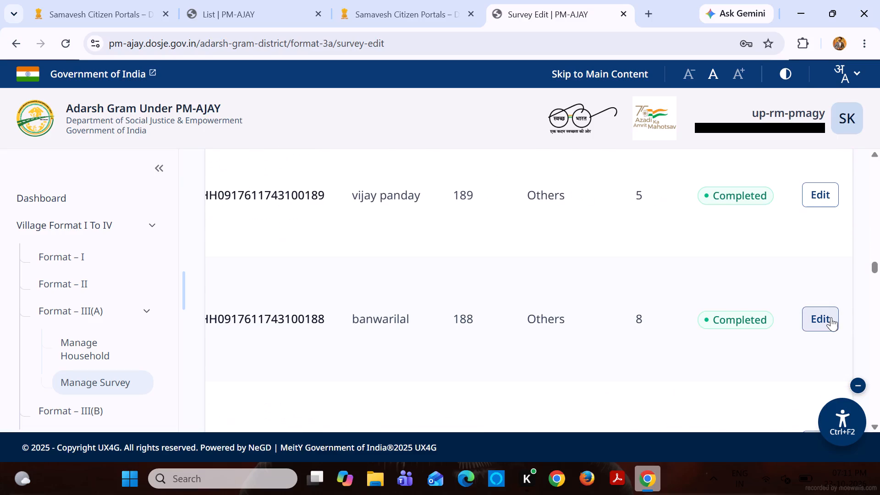
pyautogui.click(831, 317)
# Select the domain 8 – Financial Inclusion in household 188's survey.
pyautogui.scroll(-8, 748, 306)
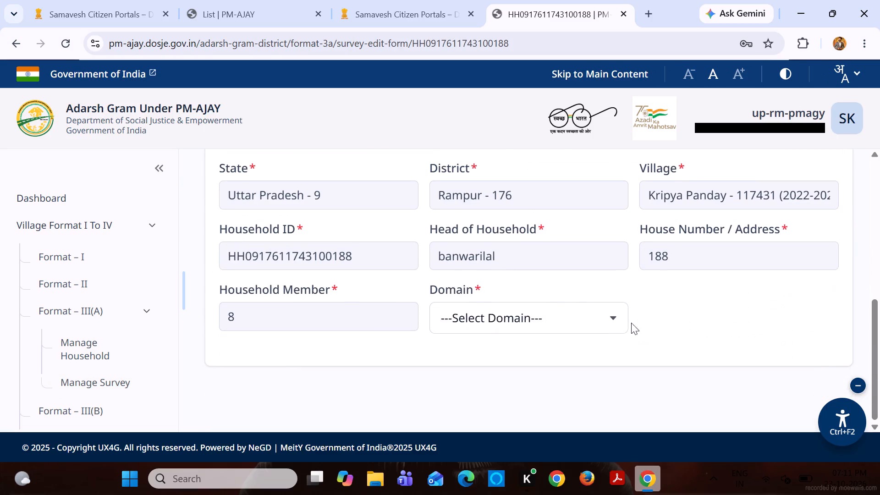
pyautogui.click(617, 318)
pyautogui.scroll(-2, 584, 180)
pyautogui.click(531, 191)
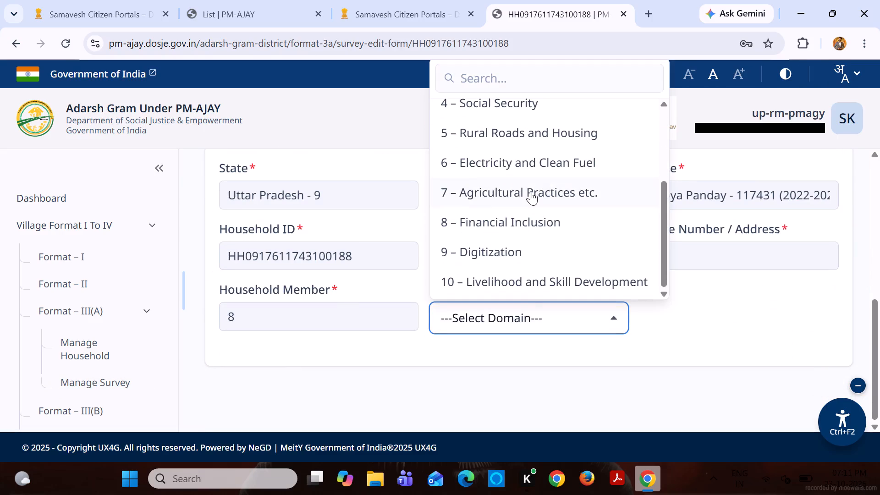
pyautogui.click(535, 310)
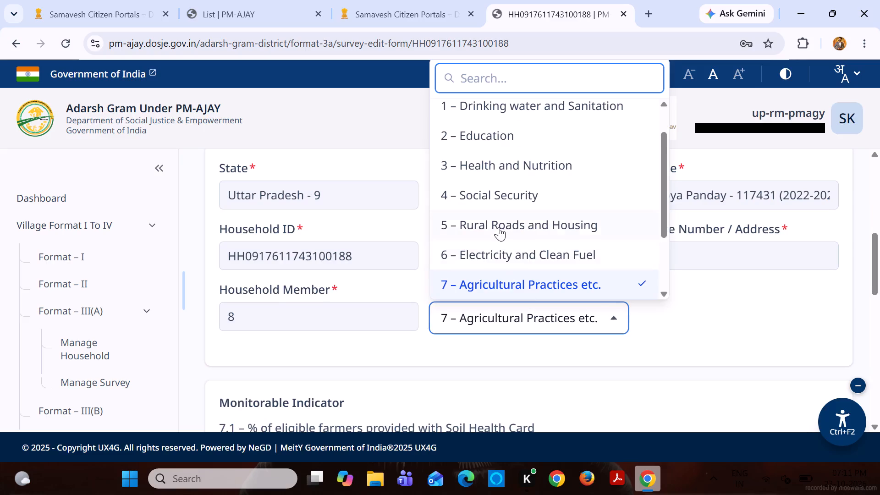
pyautogui.scroll(-1, 499, 227)
pyautogui.click(495, 231)
# Under indicator 8.3 (PMSBY), set household 188's number of eligible persons aged 18-70 years to 0.
pyautogui.scroll(-2, 549, 286)
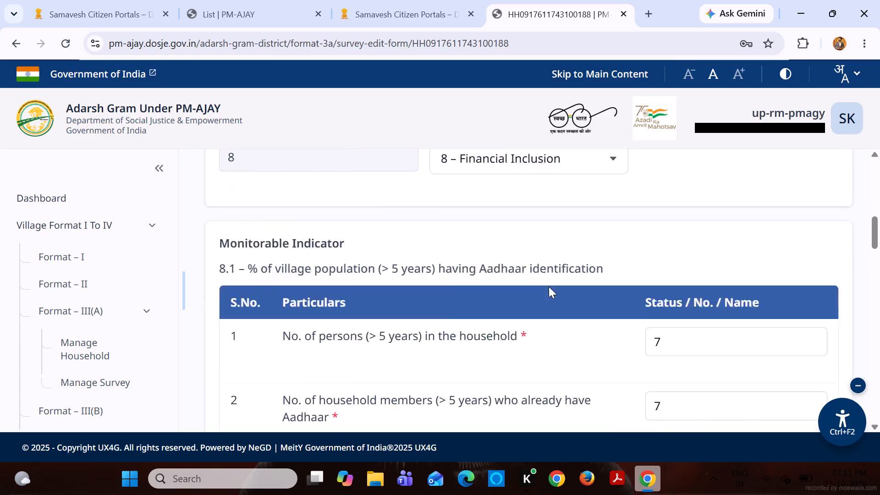
pyautogui.scroll(-2, 549, 286)
pyautogui.scroll(-8, 710, 254)
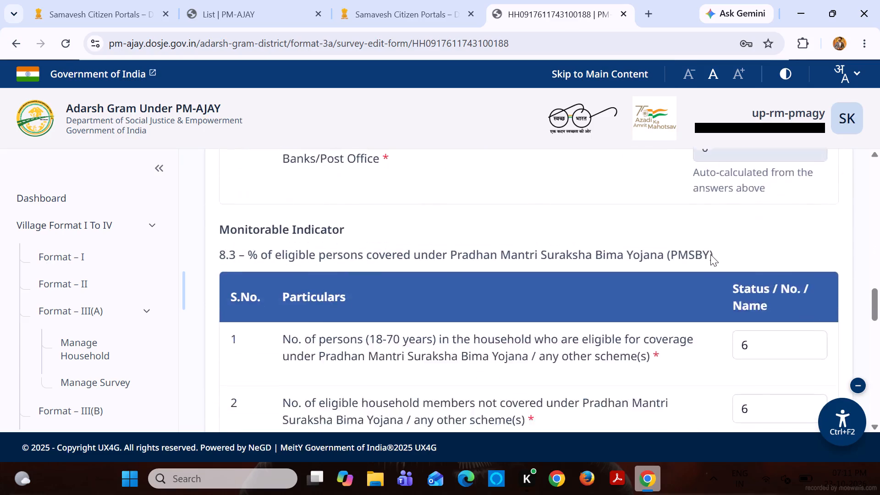
pyautogui.scroll(-2, 710, 254)
pyautogui.click(791, 195)
pyautogui.press('BackSpace')
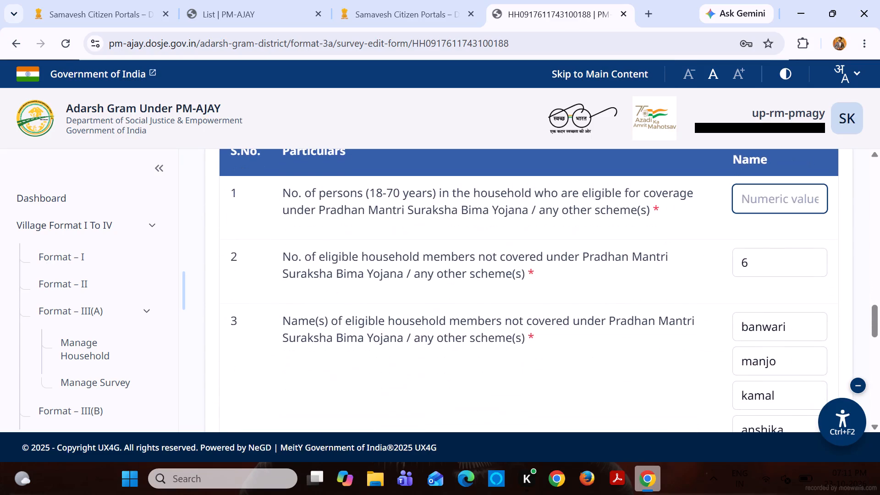
pyautogui.press('0')
# Under indicator 8.4 (PMJJBY), set household 188's number of eligible members aged 18-50 years to 0 and save the survey answers.
pyautogui.scroll(-3, 791, 195)
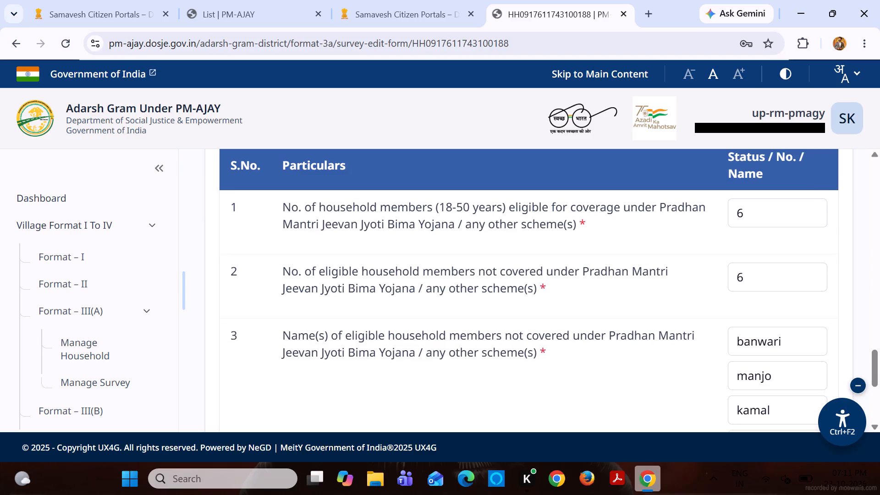
pyautogui.click(781, 209)
pyautogui.press('BackSpace')
pyautogui.press('0')
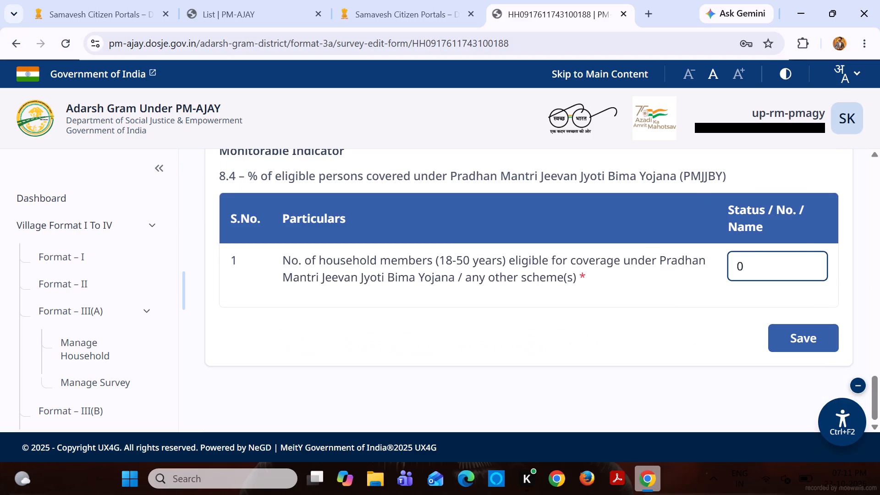
pyautogui.click(819, 348)
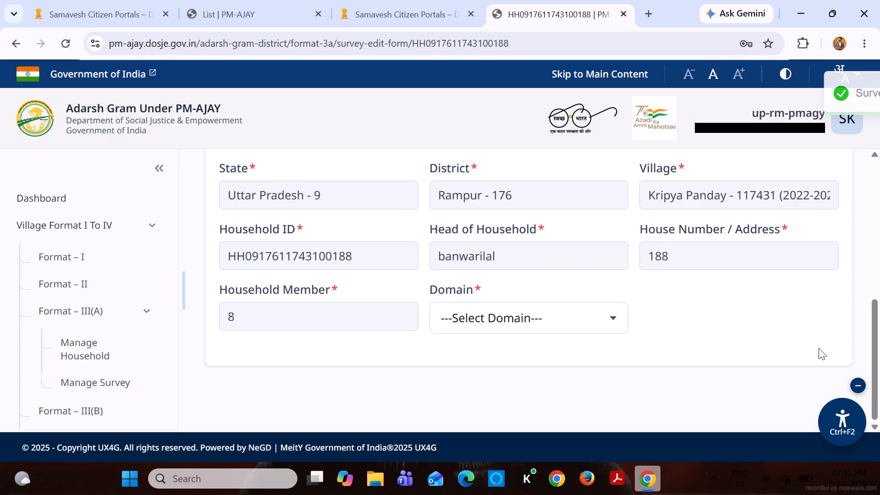
# Return to the Manage Survey list and open the survey of household 185 for editing.
pyautogui.scroll(9, 746, 313)
pyautogui.click(809, 198)
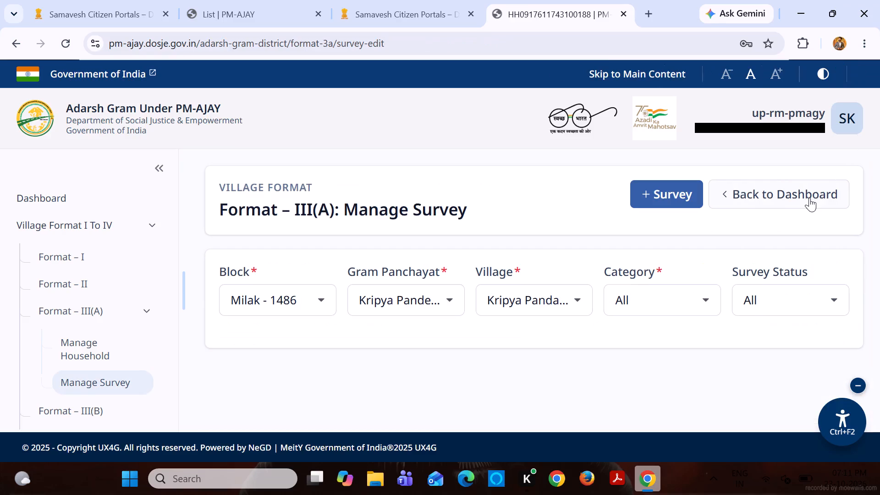
pyautogui.scroll(-11, 717, 310)
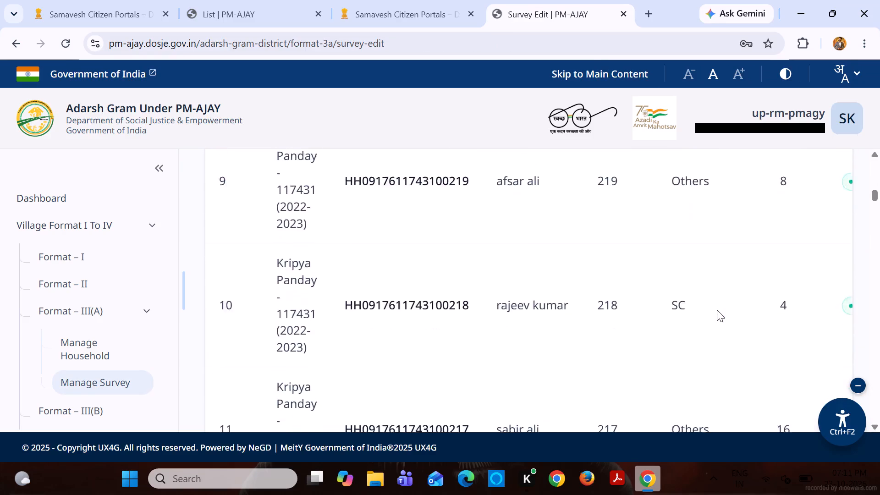
pyautogui.scroll(-14, 717, 310)
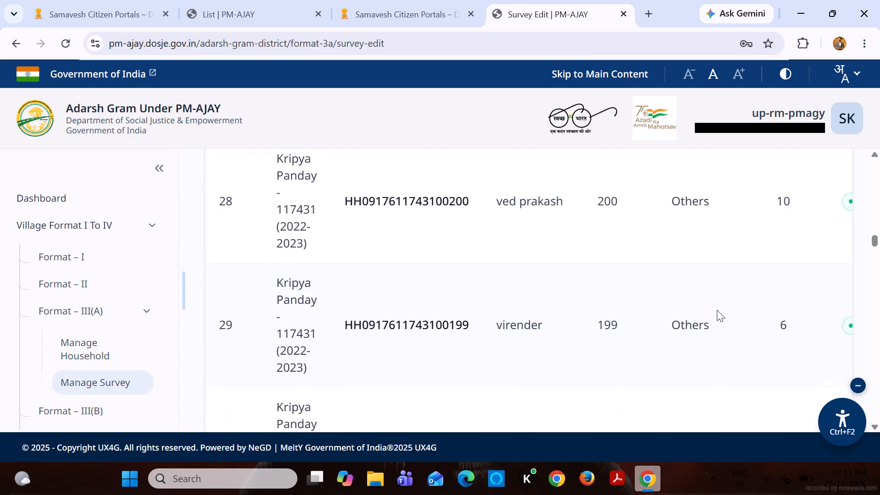
pyautogui.scroll(-18, 717, 310)
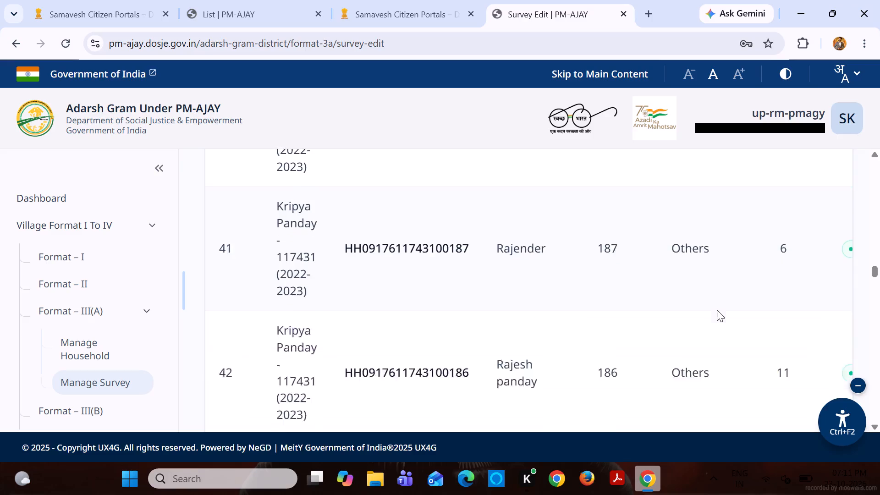
pyautogui.scroll(-4, 717, 310)
pyautogui.hscroll(-3, 658, 269)
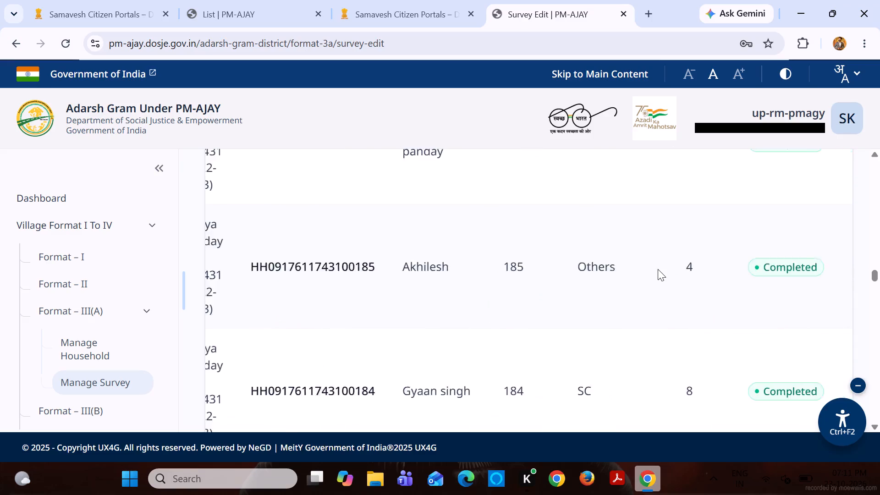
pyautogui.hscroll(-2, 658, 269)
pyautogui.click(825, 264)
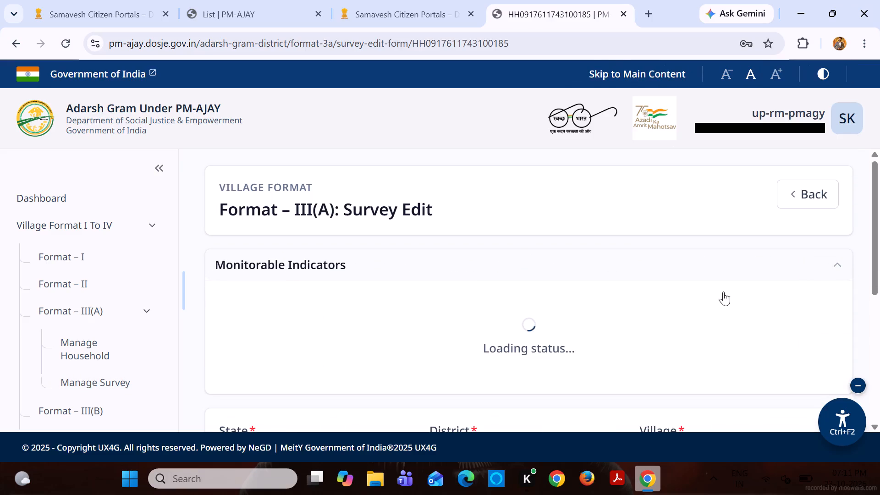
# Select the domain 8 – Financial Inclusion in household 185's survey.
pyautogui.scroll(-7, 723, 291)
pyautogui.click(585, 305)
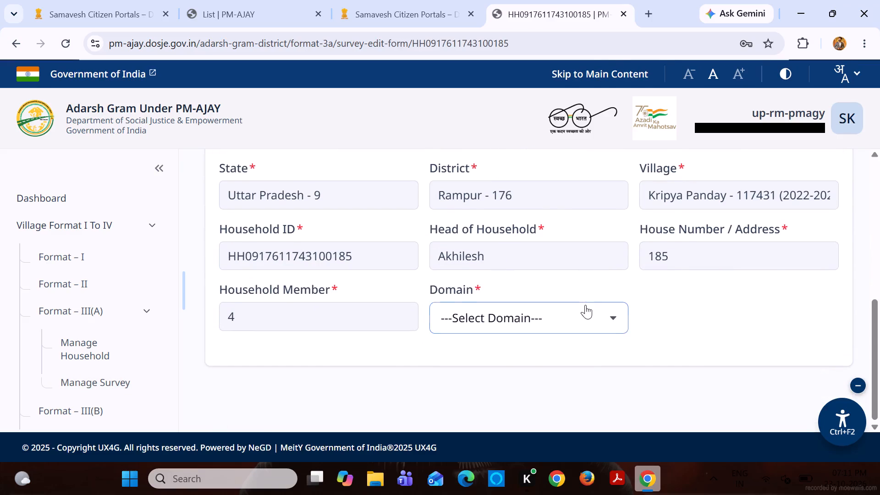
pyautogui.scroll(-3, 582, 215)
pyautogui.click(547, 218)
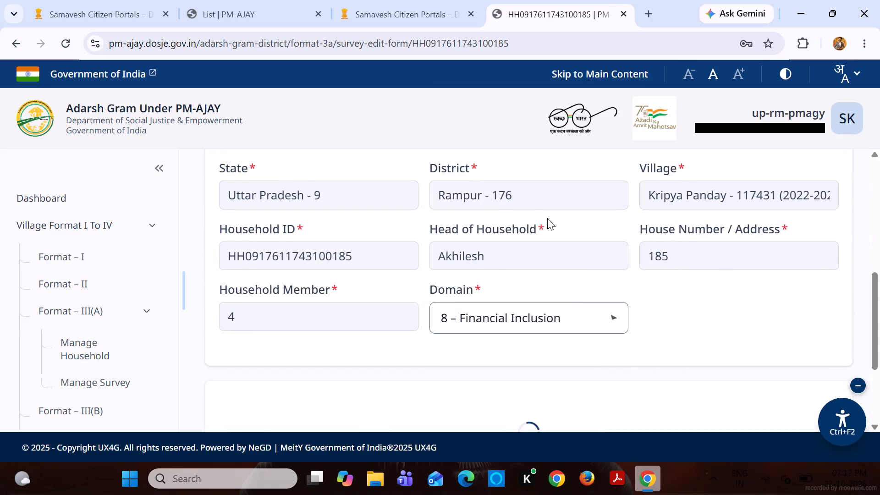
# Under indicator 8.3 (PMSBY), set household 185's number of eligible persons aged 18-70 years to 0.
pyautogui.scroll(-4, 579, 308)
pyautogui.scroll(-4, 707, 251)
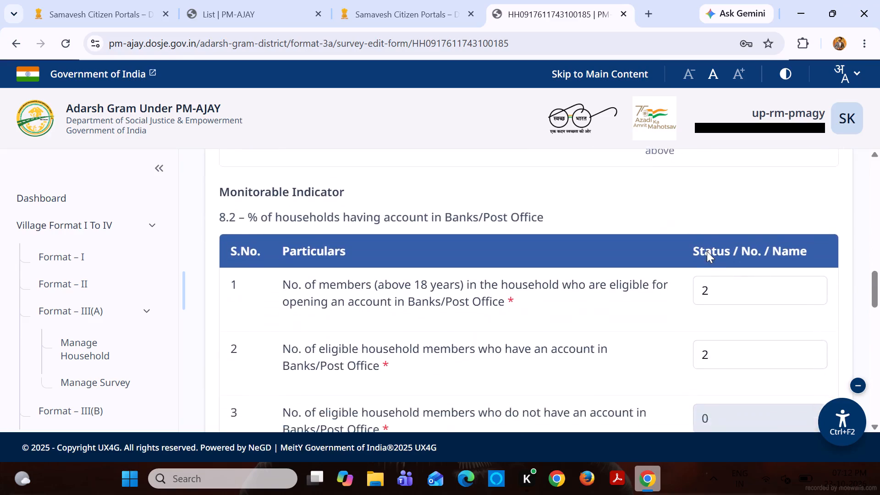
pyautogui.scroll(-5, 707, 251)
pyautogui.click(762, 163)
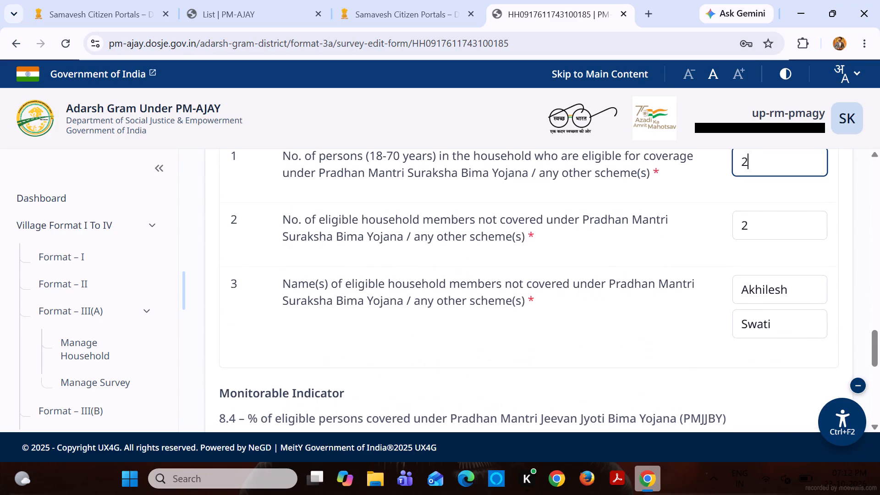
pyautogui.press('BackSpace')
pyautogui.press('0')
# Under indicator 8.4 (PMJJBY), set household 185's number of eligible members aged 18-50 years to 0 and save the survey answers.
pyautogui.scroll(-1, 762, 163)
pyautogui.click(767, 229)
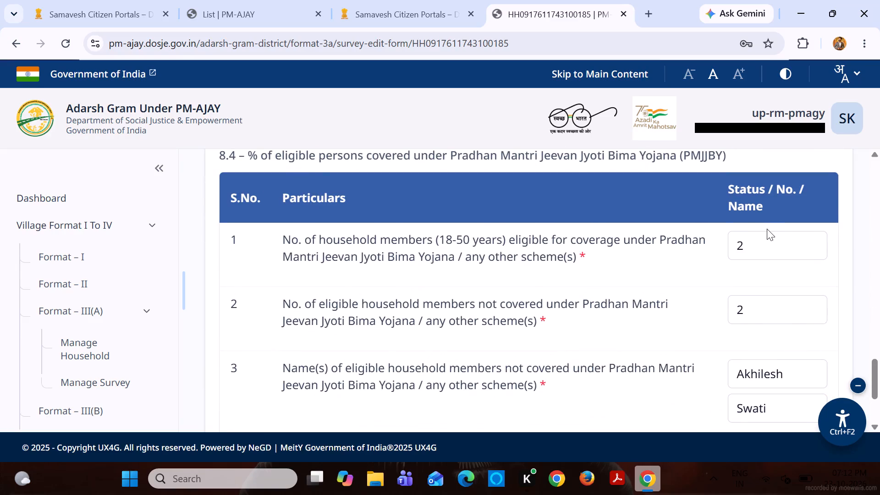
pyautogui.click(768, 237)
pyautogui.press('BackSpace')
pyautogui.press('0')
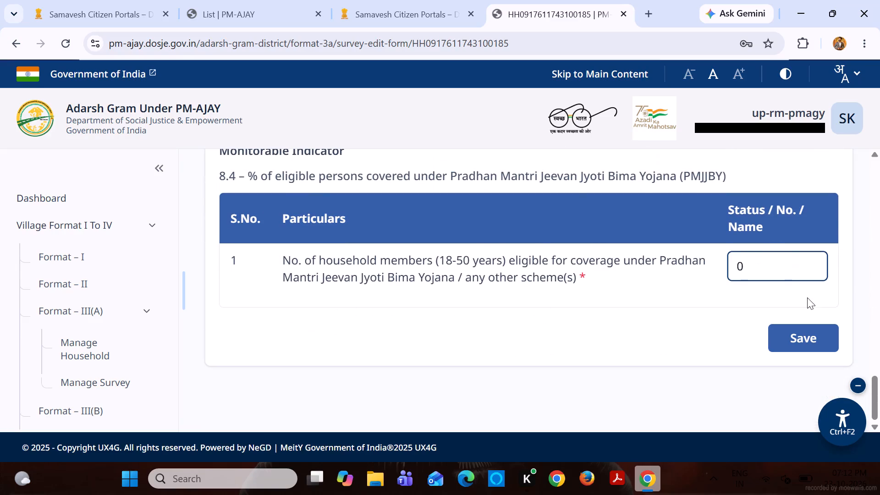
pyautogui.click(808, 335)
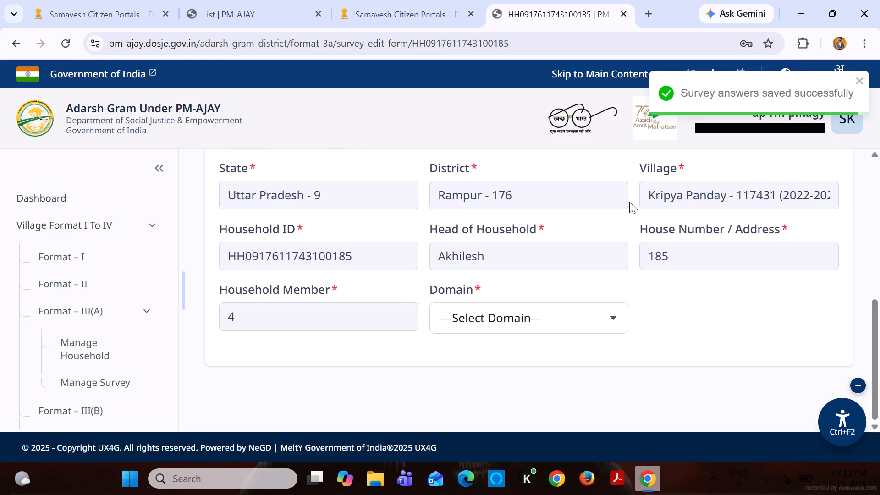
# Return to the Manage Survey list and open the survey of household 184 for editing.
pyautogui.scroll(8, 629, 202)
pyautogui.click(828, 198)
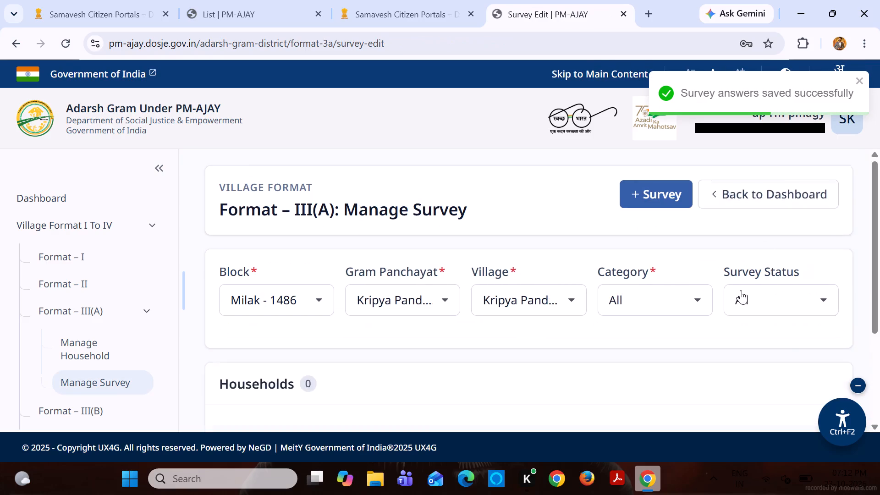
pyautogui.scroll(-17, 741, 290)
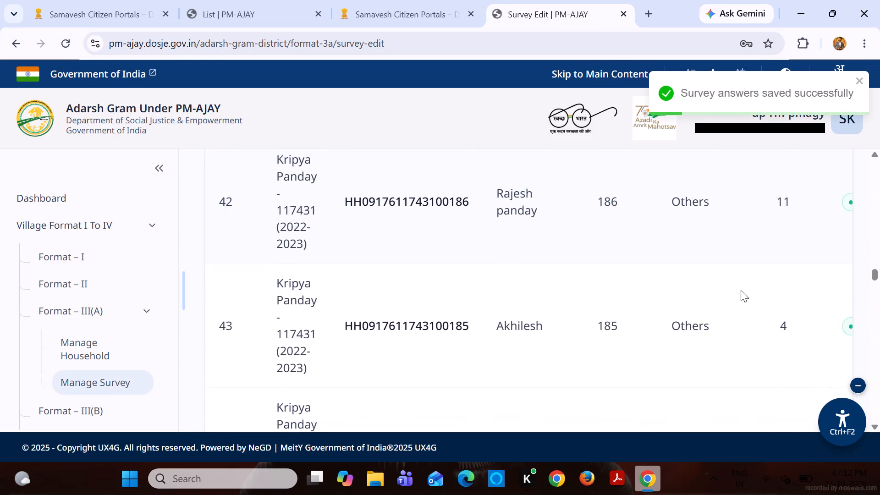
pyautogui.scroll(-8, 741, 290)
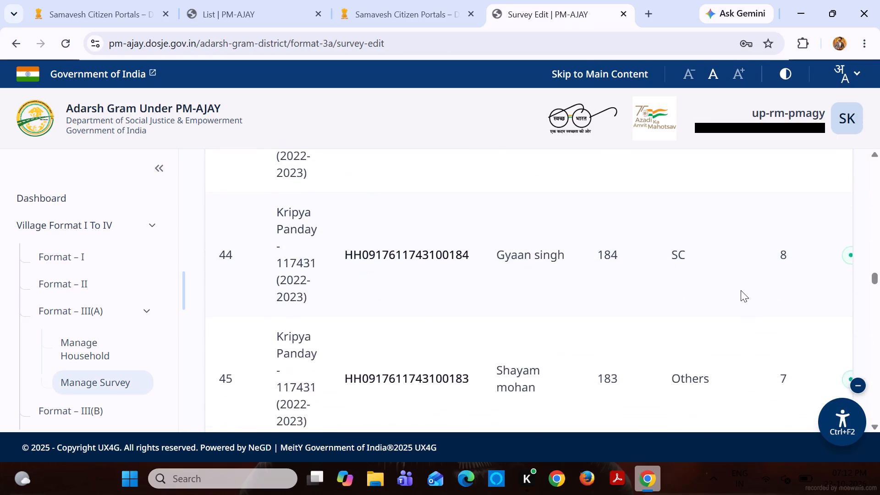
pyautogui.hscroll(-5, 741, 290)
pyautogui.click(827, 260)
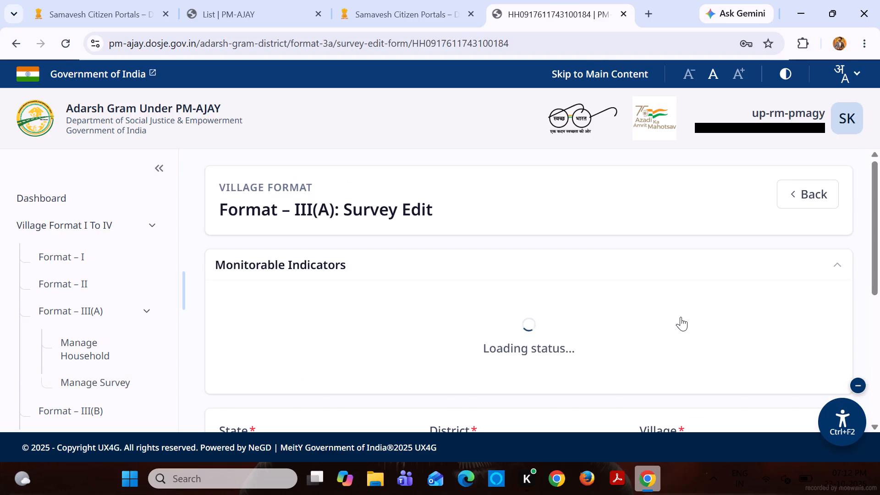
# Select the domain 8 – Financial Inclusion in household 184's survey.
pyautogui.scroll(-7, 681, 317)
pyautogui.click(603, 321)
pyautogui.scroll(-2, 594, 244)
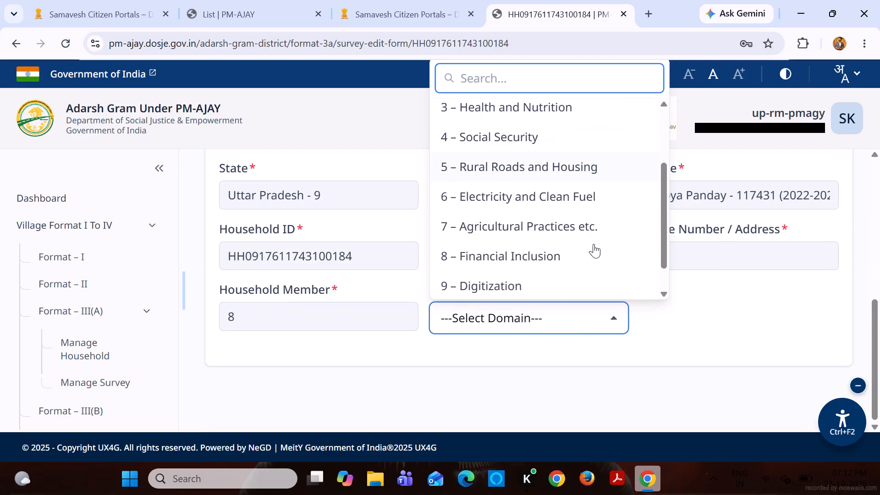
pyautogui.click(548, 253)
# Under indicator 8.3 (PMSBY), set household 184's number of eligible persons aged 18-70 years to 0 and save the survey answers.
pyautogui.scroll(-4, 603, 336)
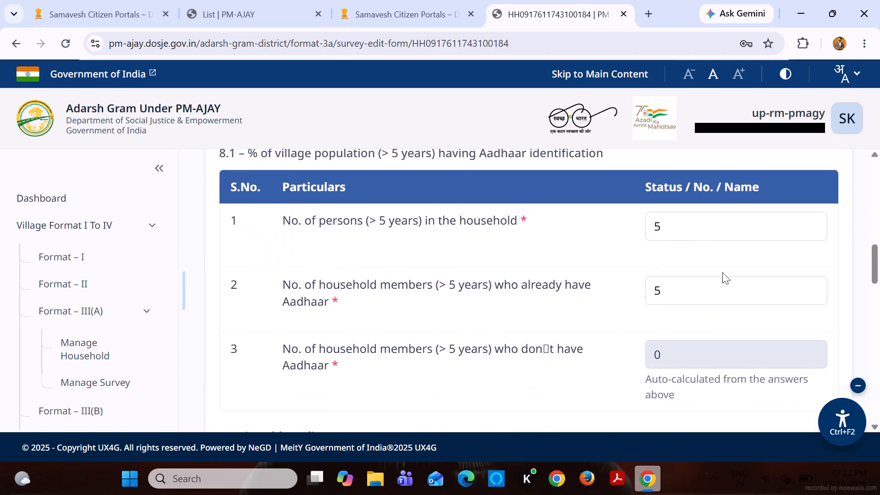
pyautogui.scroll(-8, 722, 291)
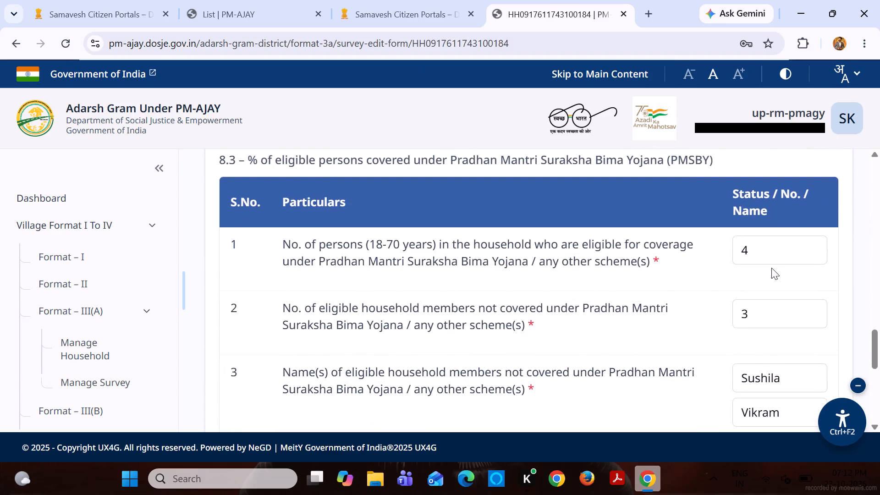
pyautogui.click(777, 255)
pyautogui.press('BackSpace')
pyautogui.press('0')
pyautogui.scroll(-1, 777, 255)
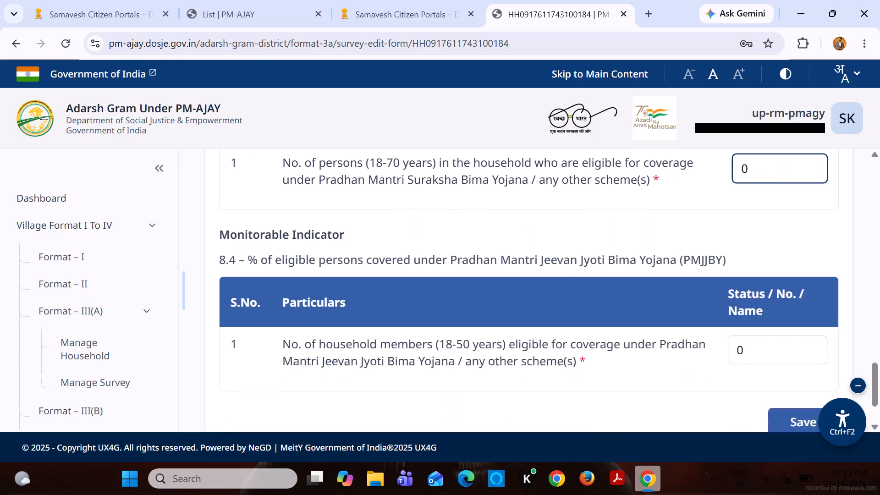
pyautogui.scroll(-2, 777, 255)
pyautogui.click(812, 343)
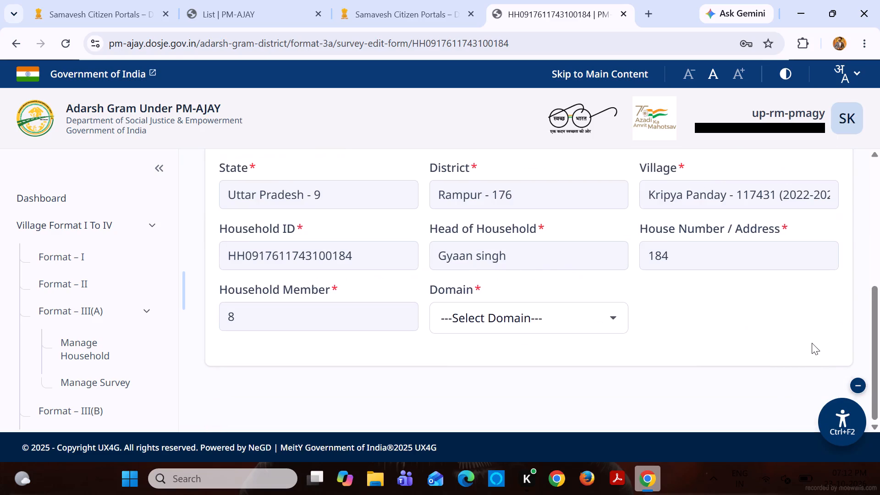
# Return to the Manage Survey list and open the survey of household 183 for editing.
pyautogui.scroll(8, 753, 349)
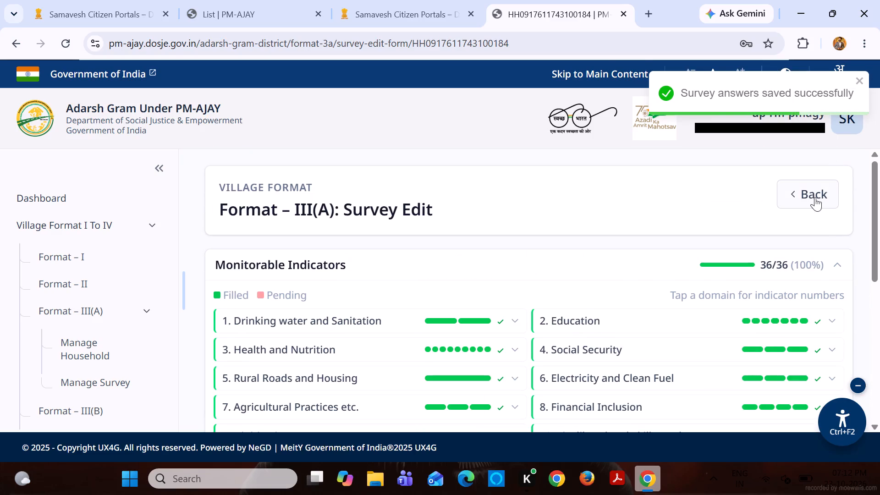
pyautogui.click(815, 197)
pyautogui.scroll(-19, 755, 258)
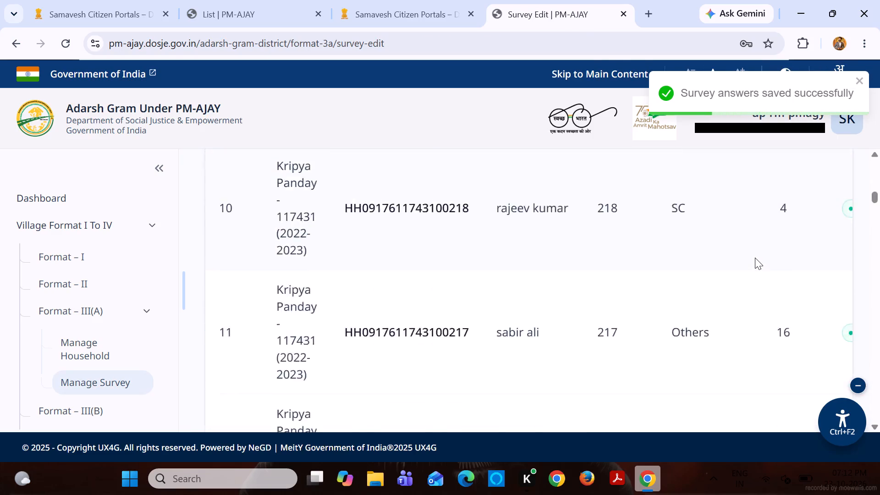
pyautogui.scroll(-8, 755, 258)
pyautogui.scroll(1, 755, 258)
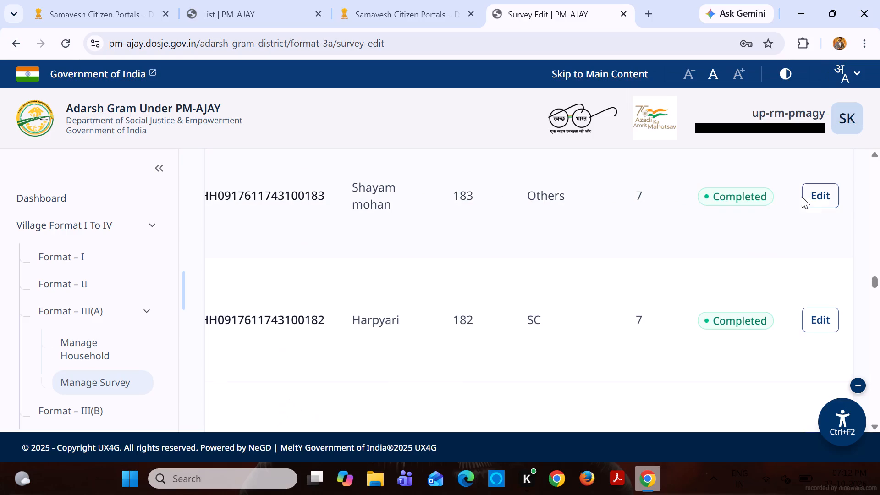
pyautogui.click(823, 192)
# Select the domain 8 – Financial Inclusion in household 183's survey.
pyautogui.scroll(-6, 719, 292)
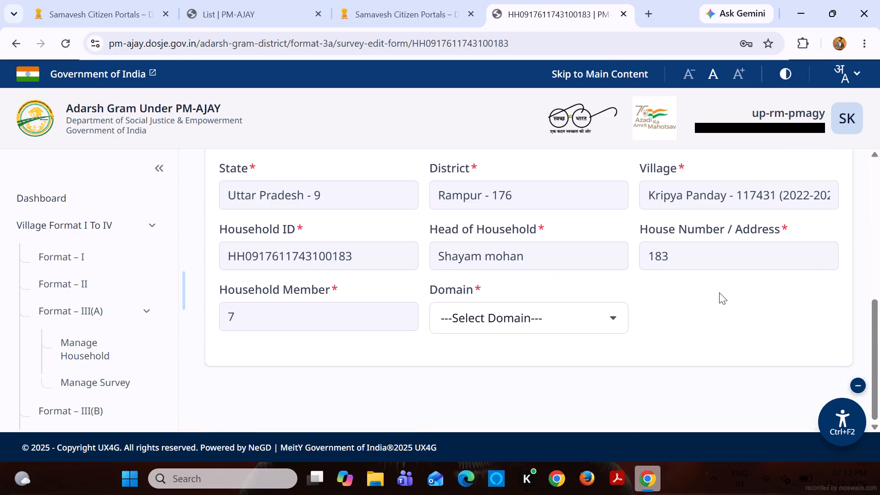
pyautogui.click(609, 327)
pyautogui.scroll(-2, 587, 228)
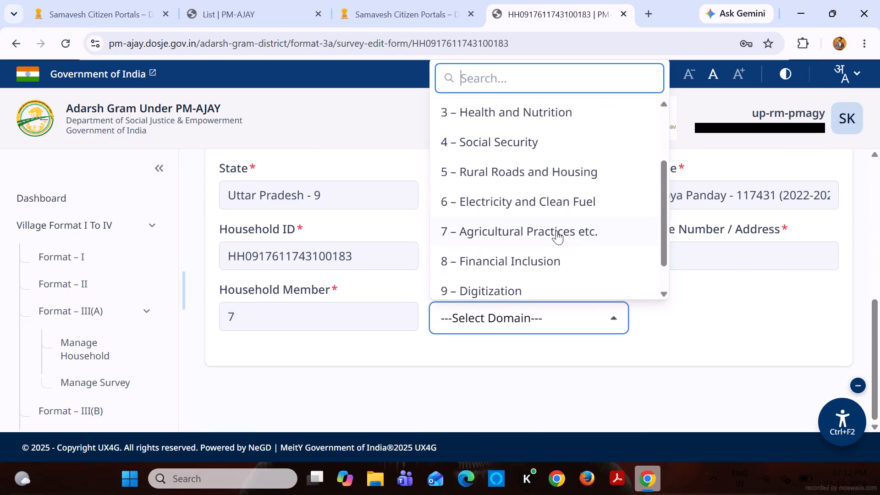
pyautogui.click(556, 231)
pyautogui.click(558, 313)
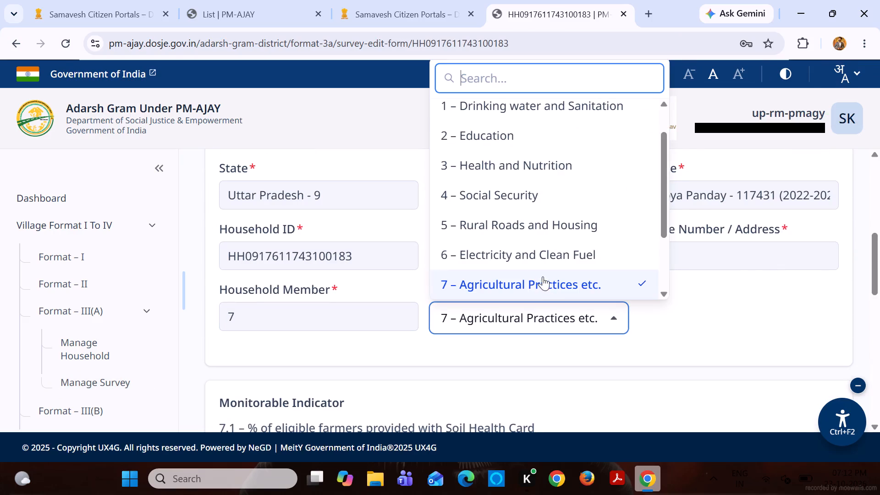
pyautogui.scroll(-1, 526, 240)
pyautogui.click(511, 230)
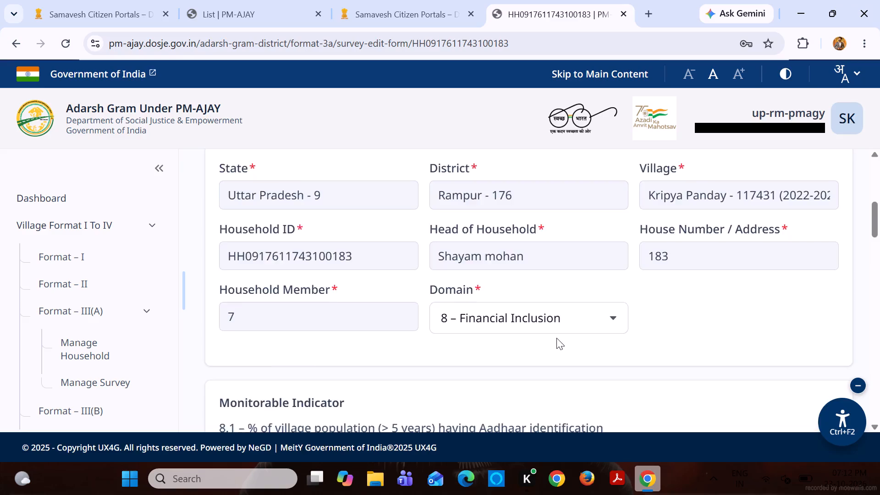
# Under indicator 8.3 (PMSBY), set household 183's number of eligible persons aged 18-70 years to 0.
pyautogui.scroll(-4, 556, 338)
pyautogui.scroll(-6, 714, 277)
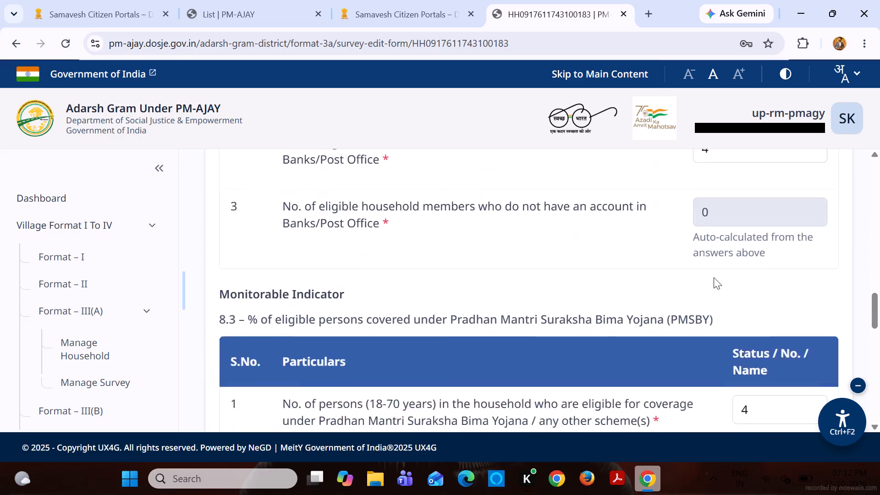
pyautogui.scroll(-2, 714, 277)
pyautogui.click(774, 291)
pyautogui.press('BackSpace')
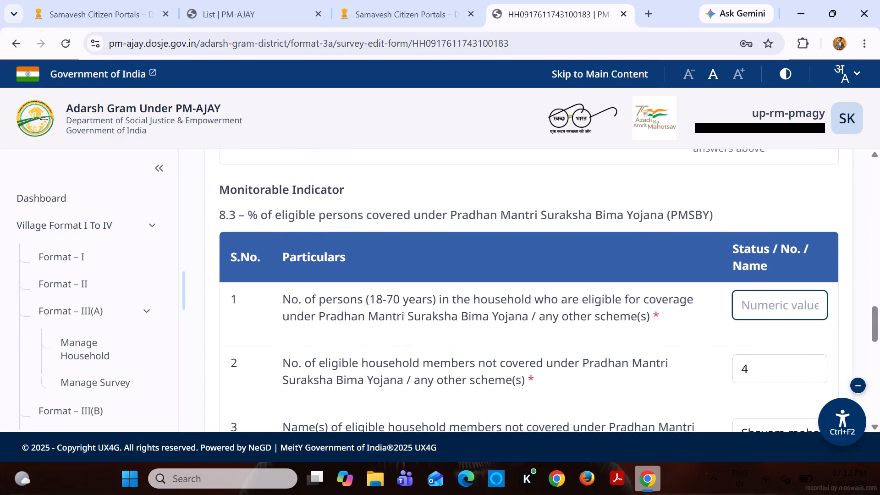
pyautogui.press('0')
# Under indicator 8.4 (PMJJBY), set household 183's number of eligible members aged 18-50 years to 0 and save the survey answers.
pyautogui.scroll(-4, 774, 291)
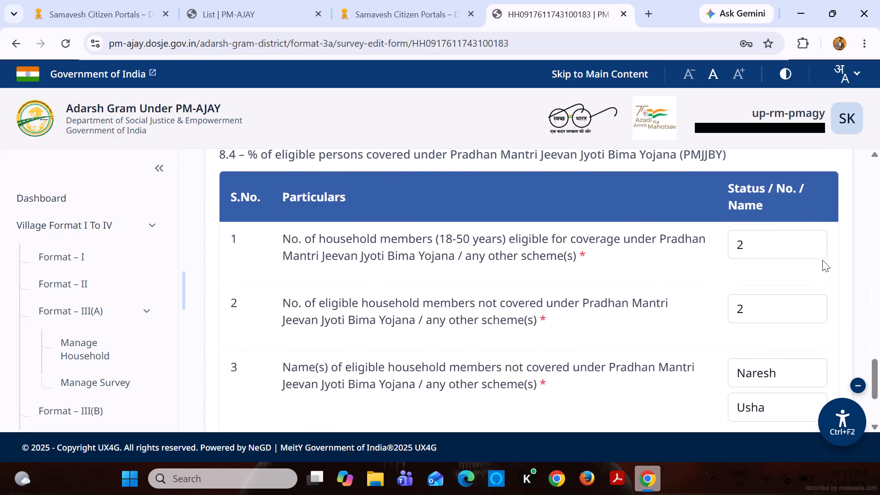
pyautogui.click(784, 234)
pyautogui.press('BackSpace')
pyautogui.press('0')
pyautogui.scroll(-1, 784, 234)
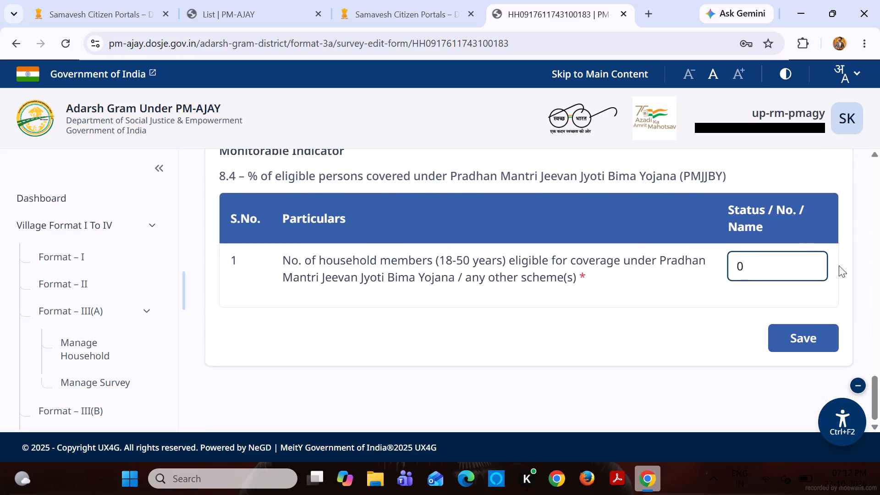
pyautogui.click(803, 333)
# Return to the Manage Survey list and open the survey of household 182 for editing.
pyautogui.scroll(3, 719, 285)
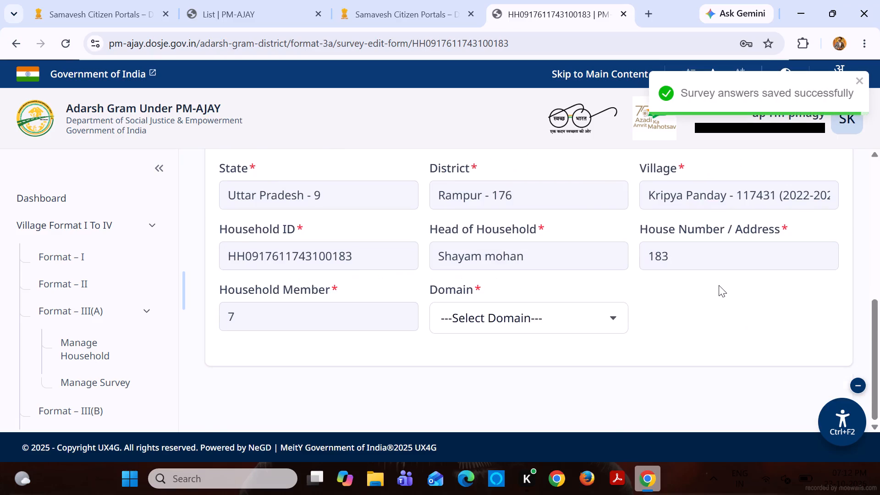
pyautogui.scroll(5, 719, 285)
pyautogui.click(785, 193)
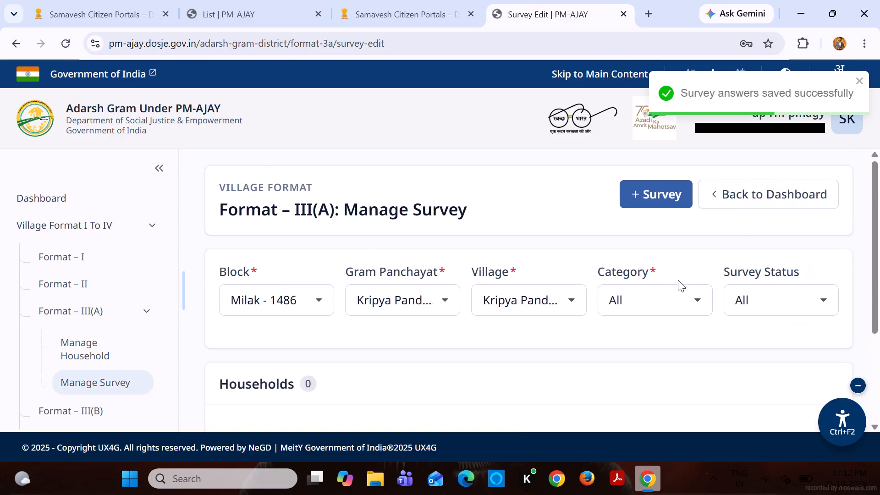
pyautogui.scroll(-20, 678, 280)
pyautogui.scroll(-4, 678, 280)
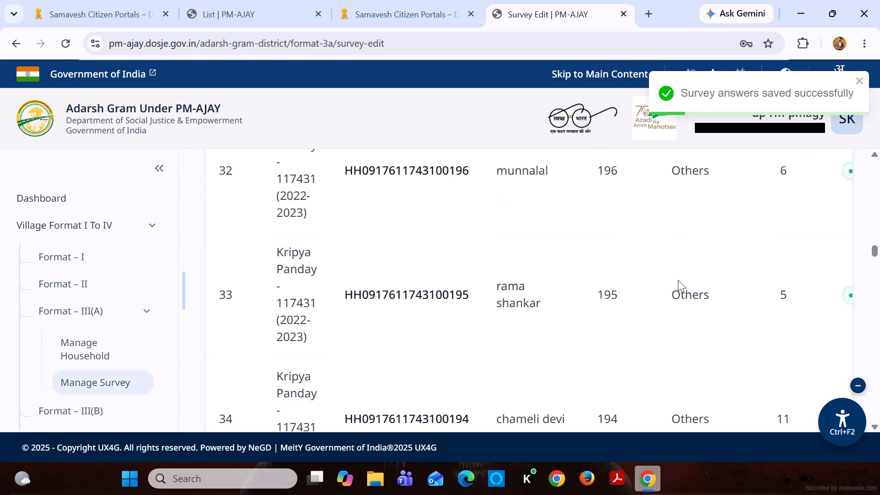
pyautogui.scroll(-6, 678, 280)
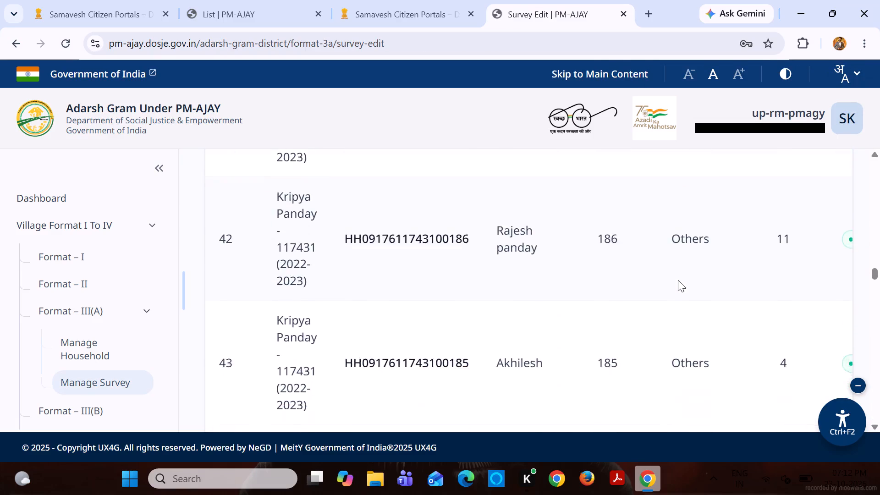
pyautogui.scroll(-6, 678, 280)
pyautogui.hscroll(-5, 678, 280)
pyautogui.click(806, 363)
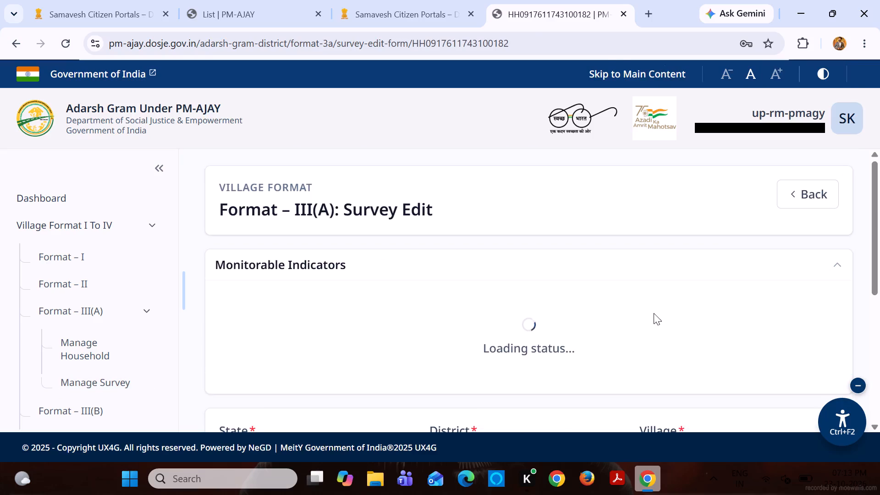
# Select the domain 8 – Financial Inclusion in household 182's survey.
pyautogui.scroll(-10, 652, 313)
pyautogui.click(613, 316)
pyautogui.scroll(-1, 637, 199)
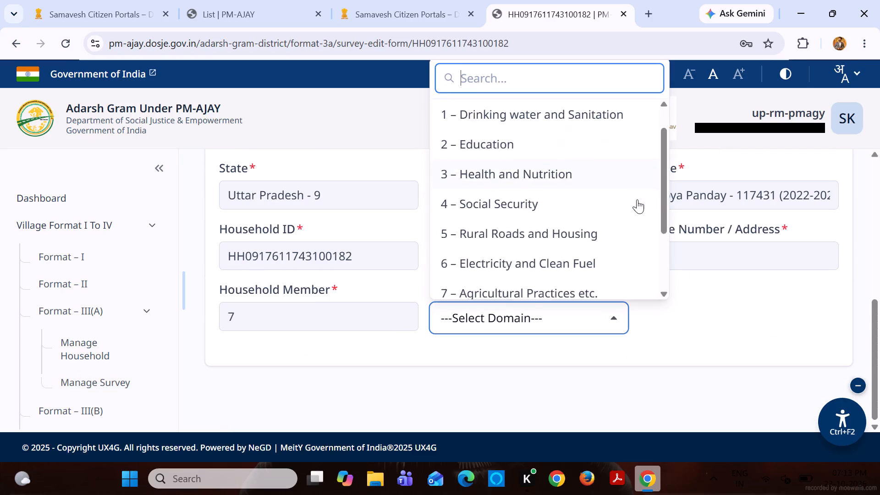
pyautogui.scroll(-5, 637, 199)
pyautogui.click(520, 229)
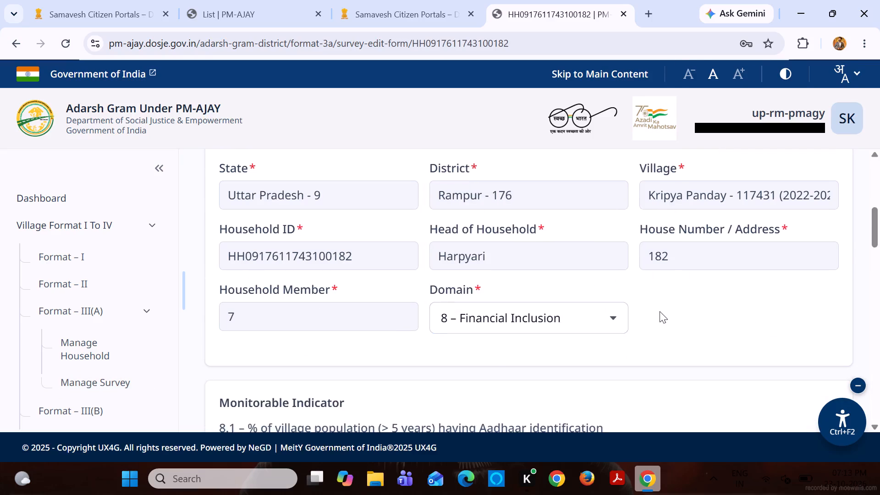
# Under indicator 8.3 (PMSBY), set household 182's number of eligible persons aged 18-70 years to 0 and save the survey answers.
pyautogui.scroll(-4, 660, 311)
pyautogui.scroll(-6, 742, 249)
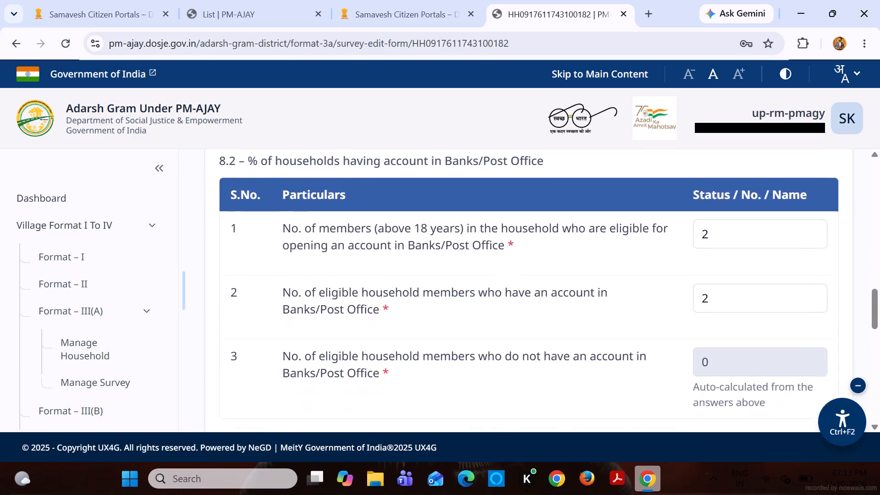
pyautogui.scroll(-3, 742, 249)
pyautogui.click(786, 257)
pyautogui.press('BackSpace')
pyautogui.press('0')
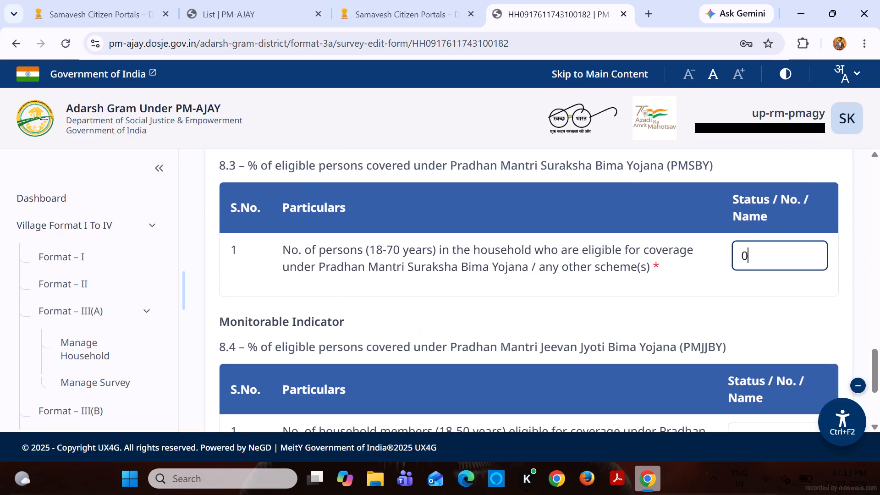
pyautogui.scroll(-3, 786, 257)
pyautogui.click(815, 341)
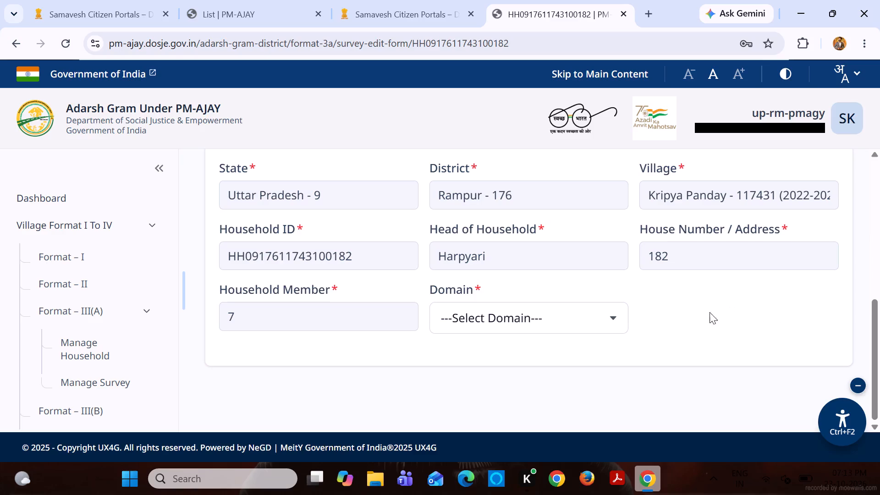
# Return to the Manage Survey list and open the survey of household 177 for editing.
pyautogui.scroll(1, 752, 332)
pyautogui.scroll(-8, 752, 332)
pyautogui.scroll(8, 646, 290)
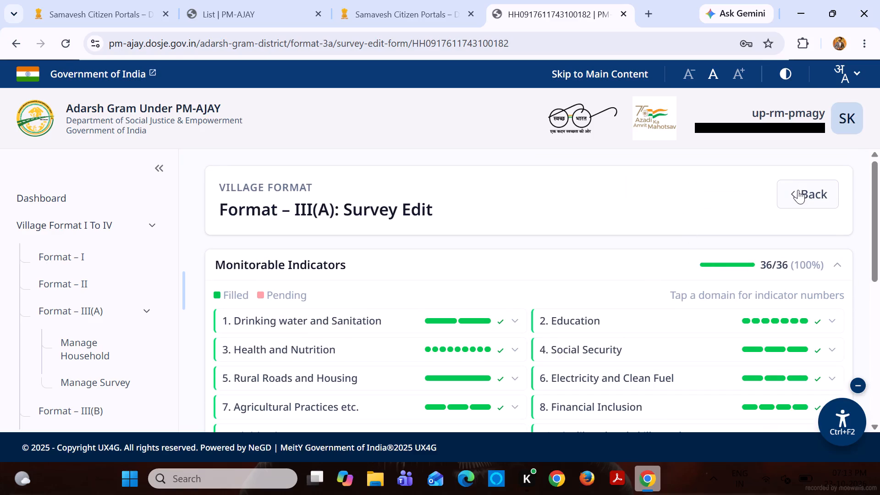
pyautogui.click(797, 190)
pyautogui.scroll(-9, 728, 243)
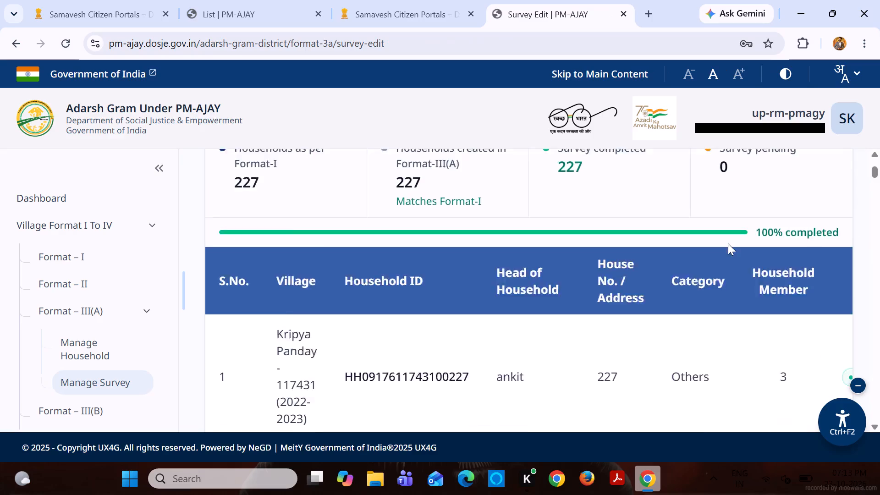
pyautogui.scroll(-20, 728, 243)
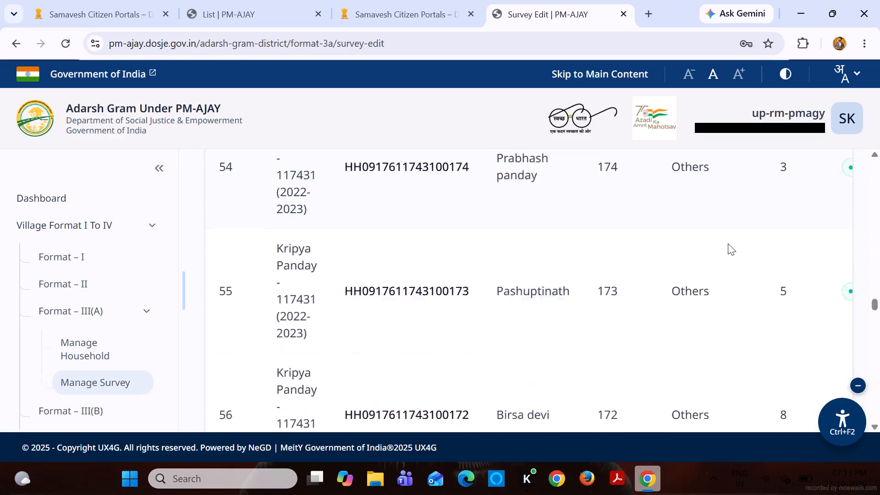
pyautogui.scroll(-1, 728, 243)
pyautogui.hscroll(-6, 728, 243)
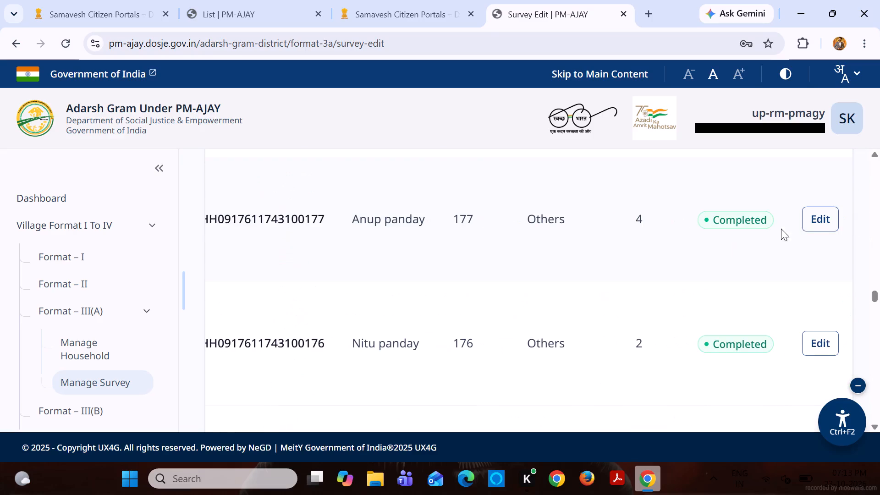
pyautogui.click(819, 216)
# Select the domain 8 – Financial Inclusion in household 177's survey.
pyautogui.scroll(-10, 700, 282)
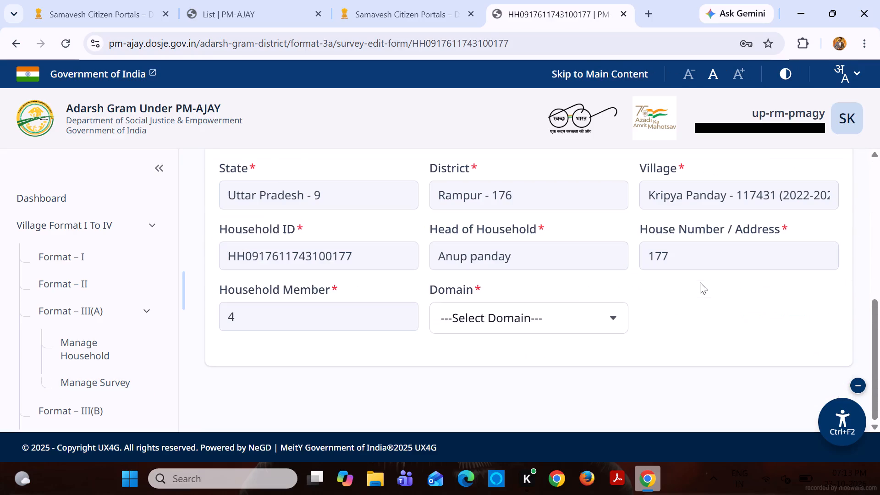
pyautogui.click(577, 301)
pyautogui.click(579, 313)
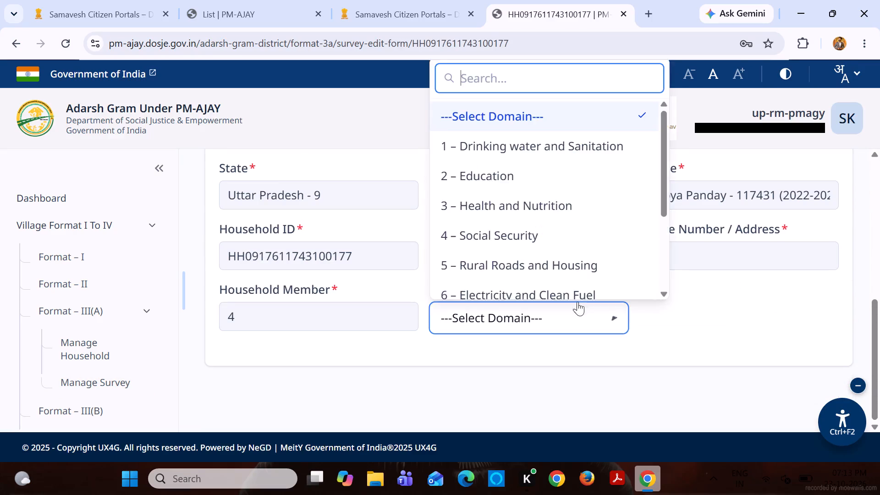
pyautogui.scroll(-2, 550, 222)
pyautogui.click(534, 232)
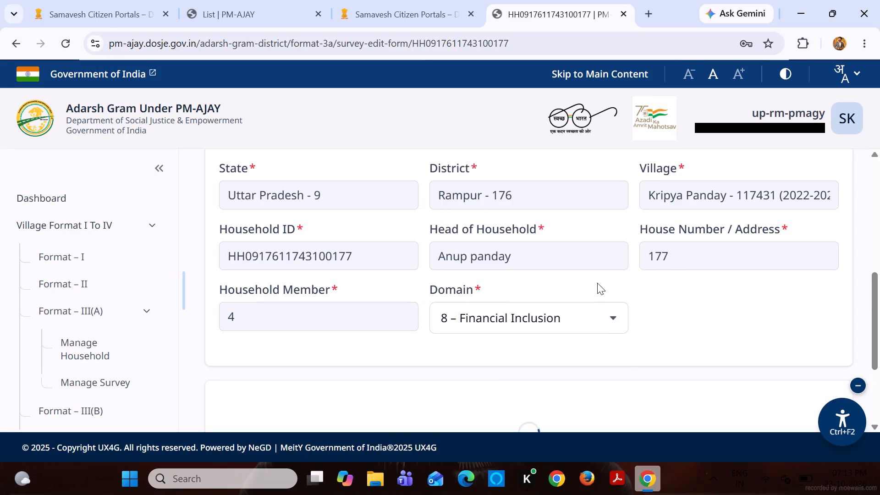
# Under indicator 8.3 (PMSBY), set household 177's number of eligible persons aged 18-70 years to 0.
pyautogui.scroll(-4, 597, 283)
pyautogui.scroll(-5, 702, 222)
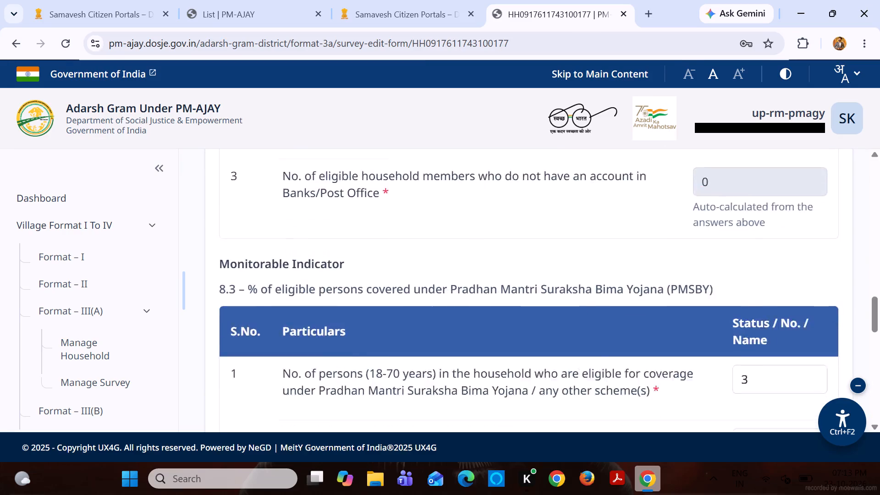
pyautogui.scroll(-3, 702, 222)
pyautogui.click(767, 184)
pyautogui.press('BackSpace')
pyautogui.press('0')
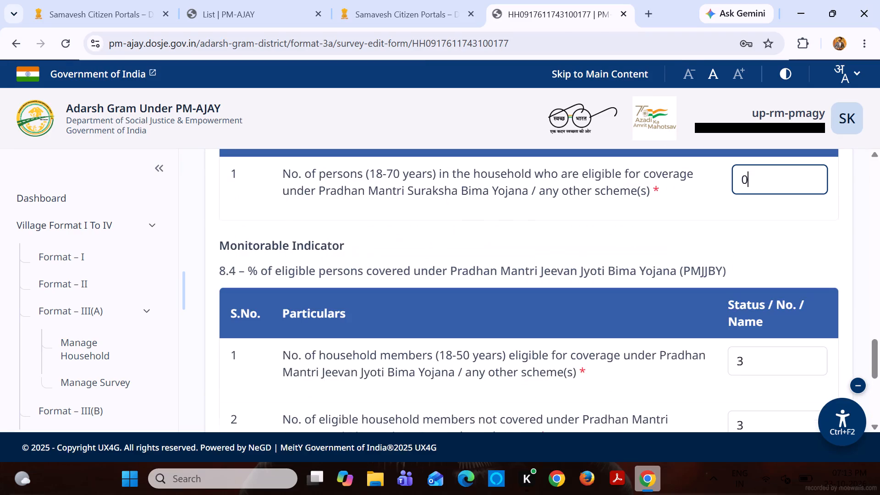
# Under indicator 8.4 (PMJJBY), set household 177's number of eligible members aged 18-50 years to 0 and save the survey answers.
pyautogui.scroll(-4, 767, 184)
pyautogui.scroll(1, 782, 181)
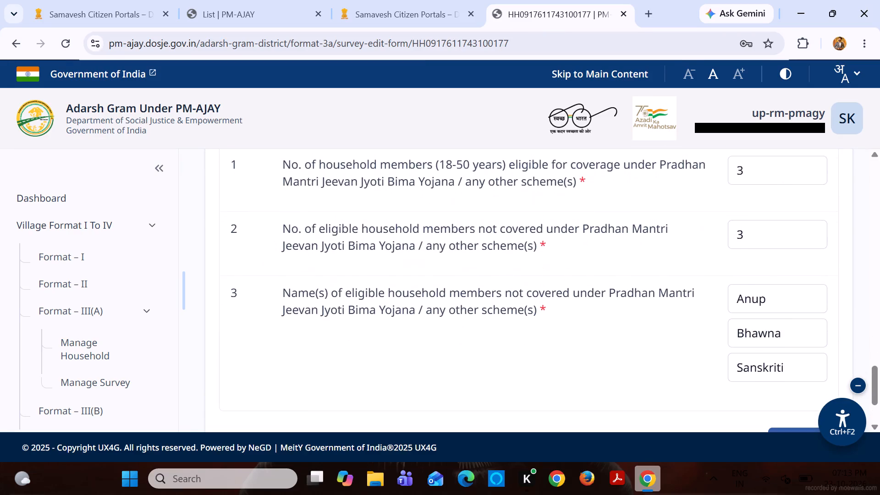
pyautogui.click(781, 181)
pyautogui.press('BackSpace')
pyautogui.press('0')
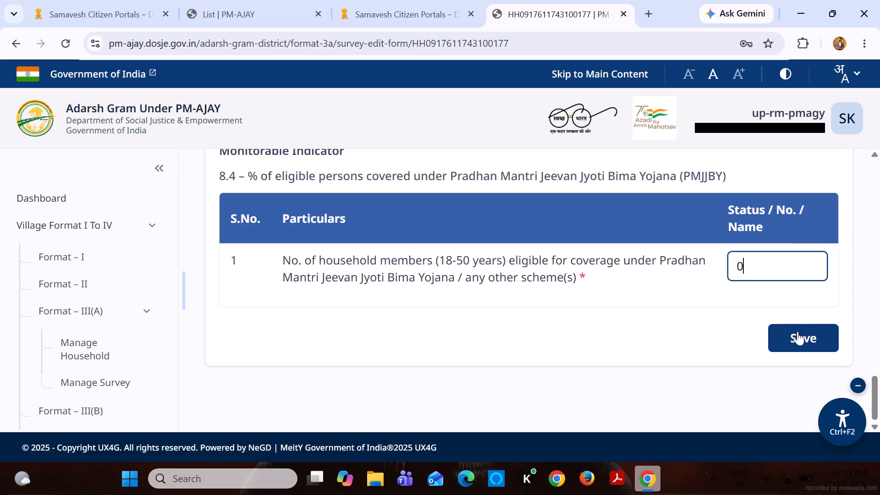
pyautogui.click(797, 331)
# Return to the Manage Survey list and open the survey of household 176 for editing.
pyautogui.scroll(7, 710, 281)
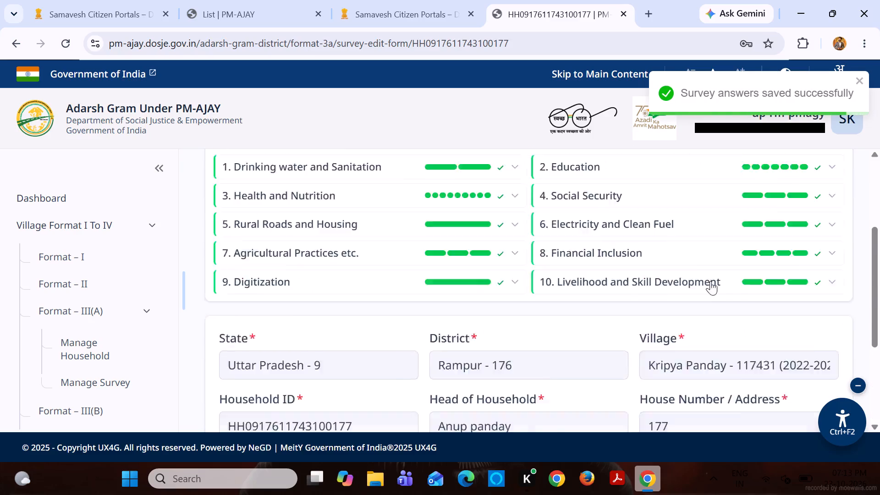
pyautogui.scroll(4, 710, 281)
pyautogui.click(798, 198)
pyautogui.scroll(-3, 680, 313)
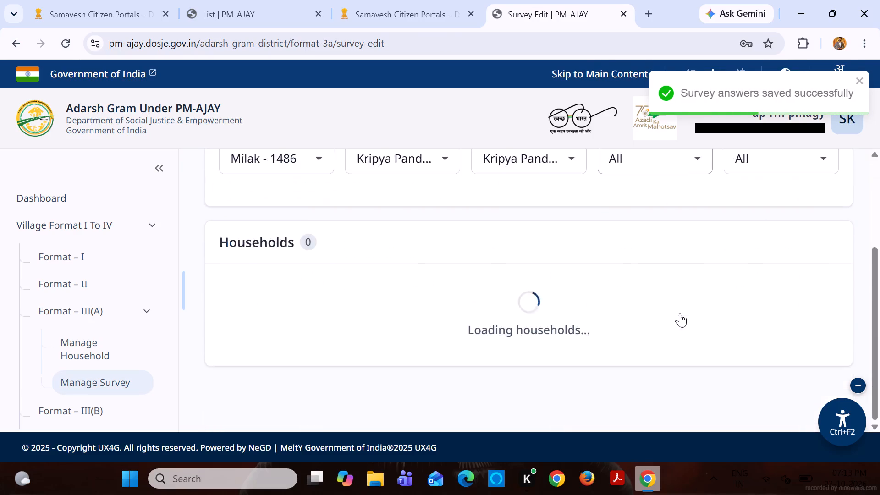
pyautogui.scroll(-20, 680, 313)
pyautogui.scroll(-4, 680, 313)
pyautogui.scroll(2, 680, 313)
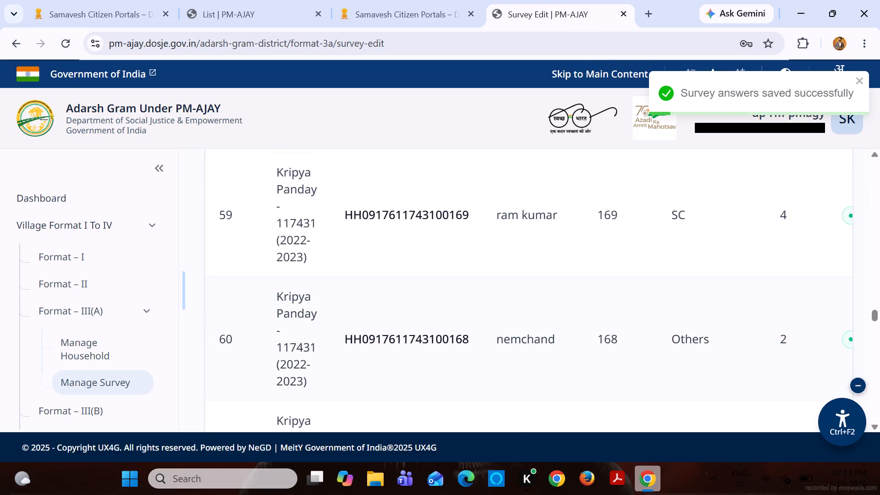
pyautogui.scroll(4, 680, 313)
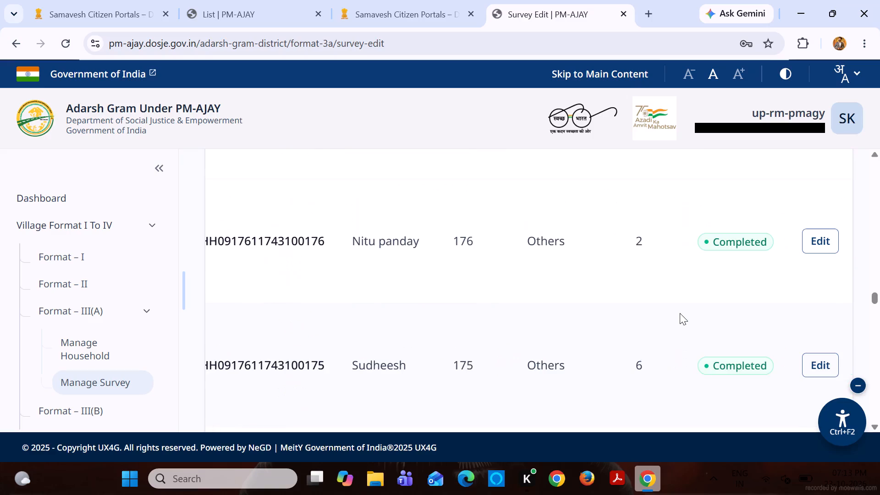
pyautogui.scroll(1, 680, 313)
pyautogui.click(814, 253)
pyautogui.click(820, 245)
# Select the domain 8 – Financial Inclusion in household 176's survey.
pyautogui.scroll(-6, 721, 330)
pyautogui.click(608, 319)
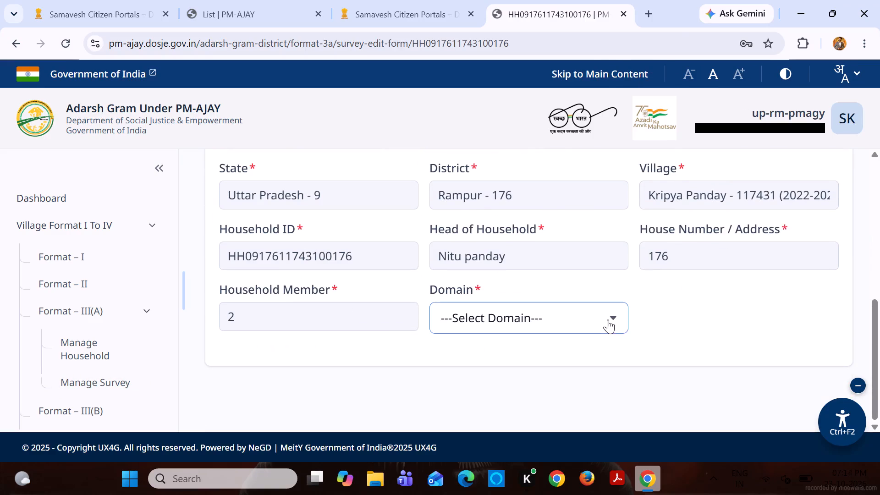
pyautogui.scroll(-1, 591, 234)
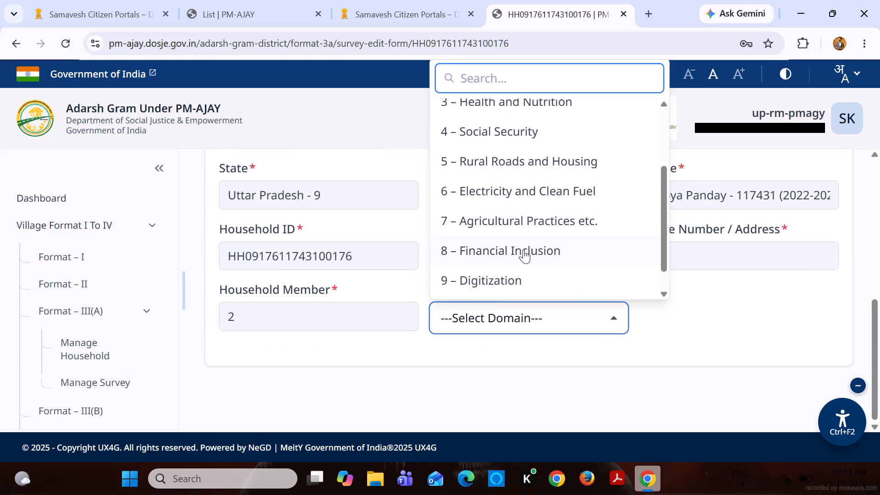
pyautogui.click(523, 249)
# Under indicator 8.3 (PMSBY), set household 176's number of eligible persons aged 18-70 years to 0.
pyautogui.scroll(-5, 644, 305)
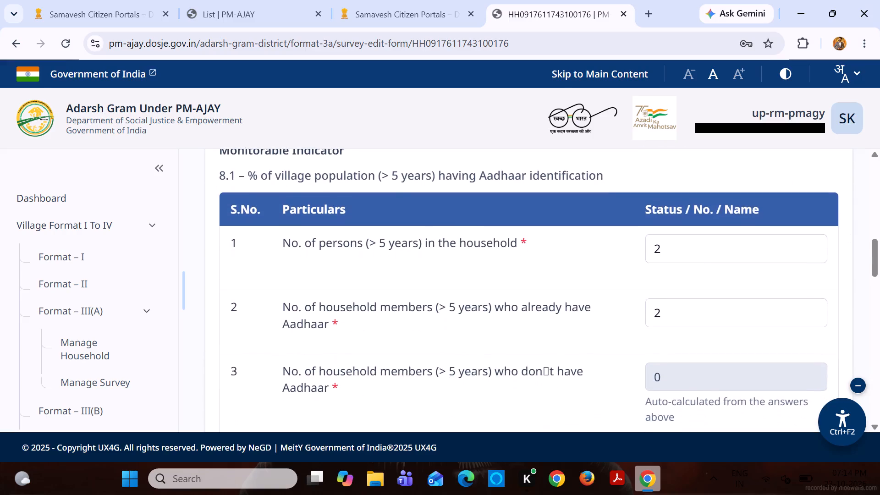
pyautogui.scroll(-9, 708, 250)
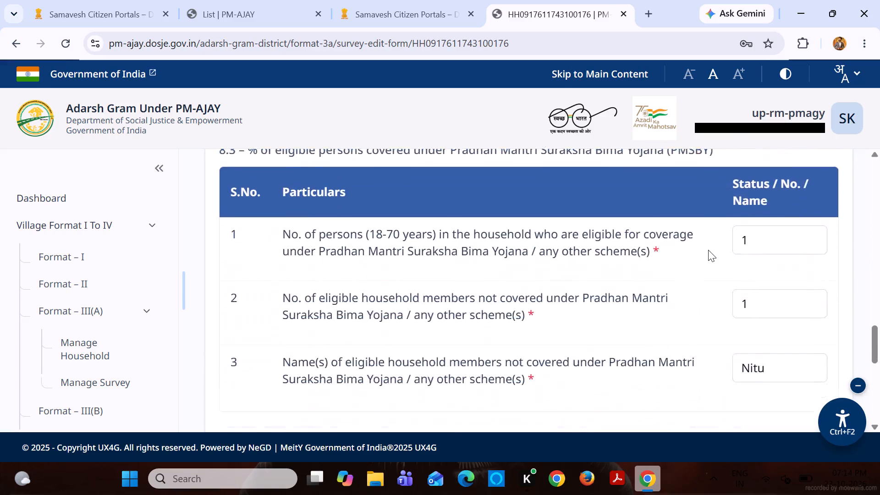
pyautogui.scroll(-2, 708, 250)
pyautogui.click(766, 158)
pyautogui.press('BackSpace')
pyautogui.press('0')
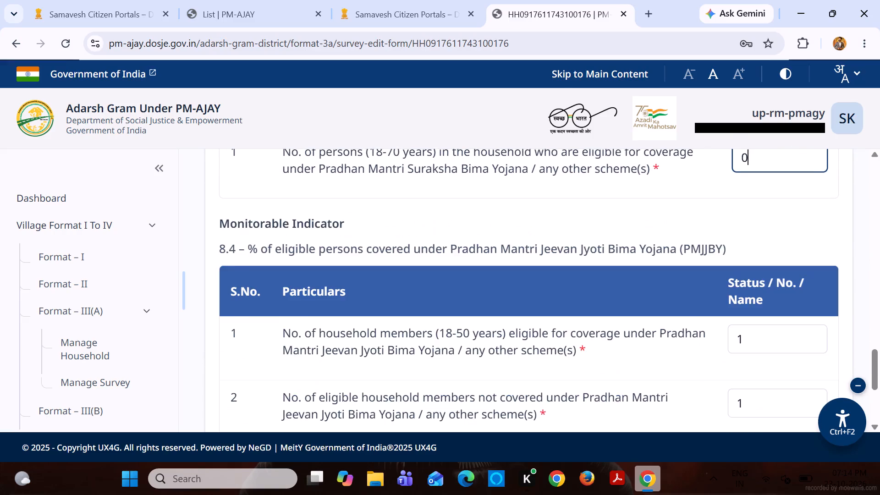
# Under indicator 8.4 (PMJJBY), set household 176's number of eligible members aged 18-50 years to 0 and save the survey answers.
pyautogui.scroll(-2, 766, 158)
pyautogui.click(782, 193)
pyautogui.press('BackSpace')
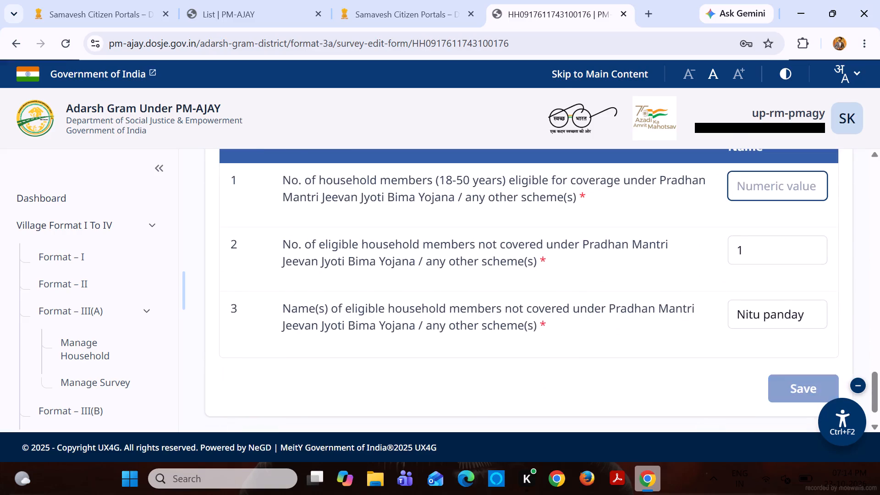
pyautogui.press('0')
pyautogui.moveTo(803, 322); pyautogui.dragTo(803, 330)
pyautogui.click(803, 330)
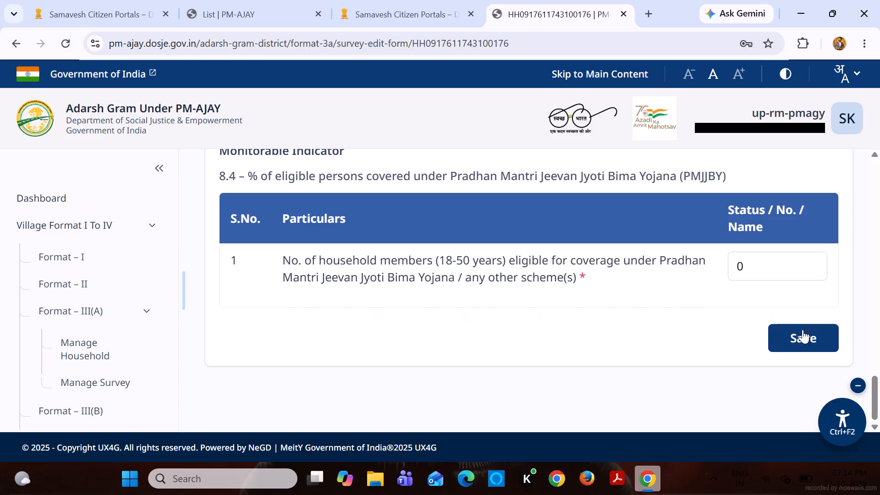
# Return to the Manage Survey list and open the survey of household 175 for editing.
pyautogui.scroll(13, 735, 283)
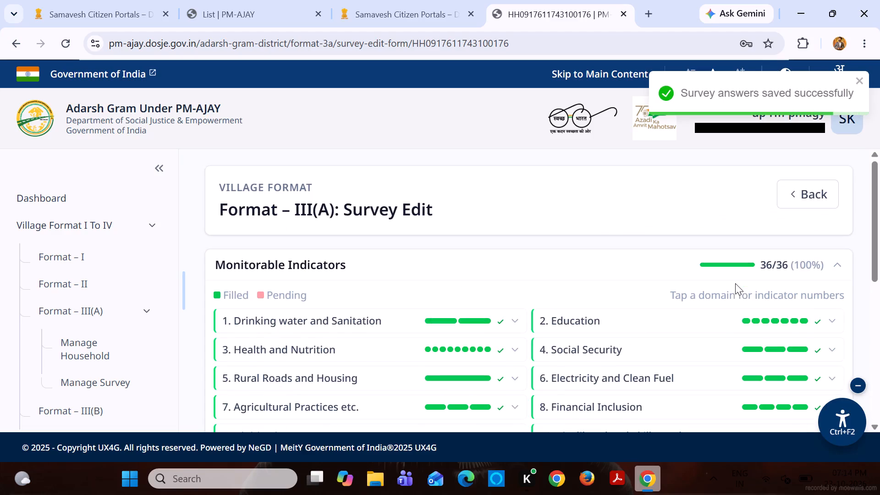
pyautogui.scroll(1, 735, 283)
pyautogui.click(807, 194)
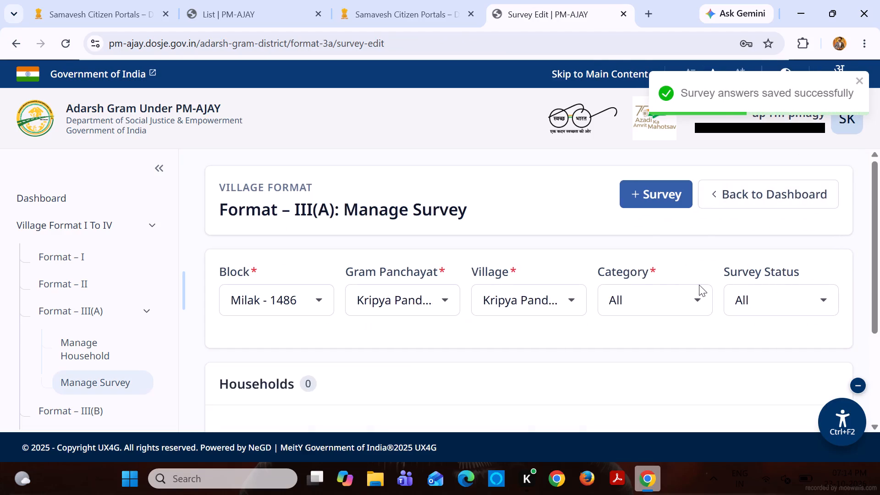
pyautogui.scroll(-12, 699, 285)
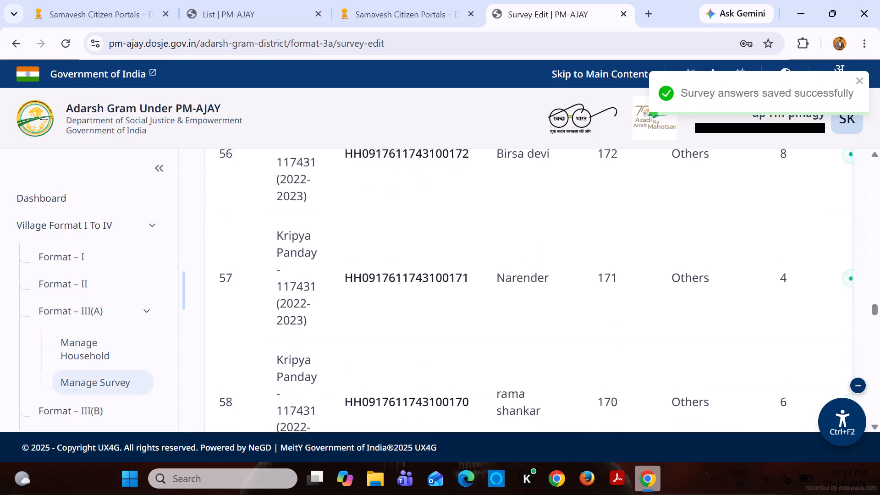
pyautogui.scroll(-12, 699, 285)
pyautogui.scroll(1, 699, 285)
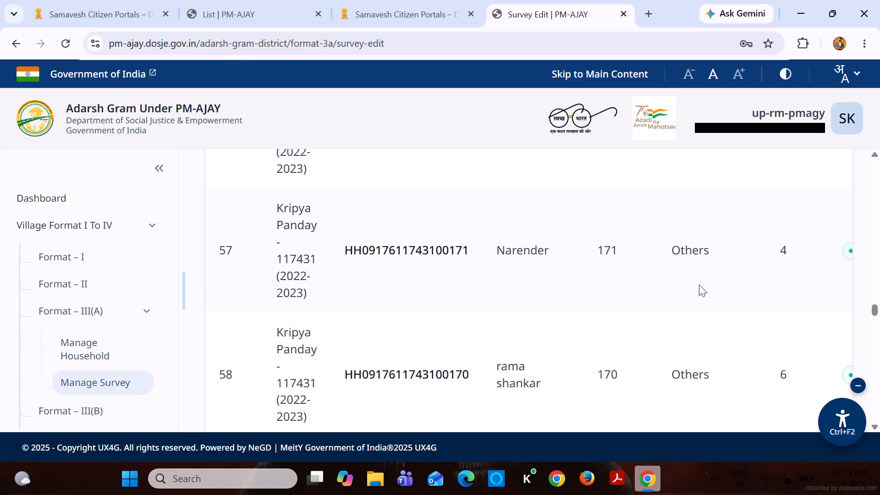
pyautogui.scroll(6, 699, 285)
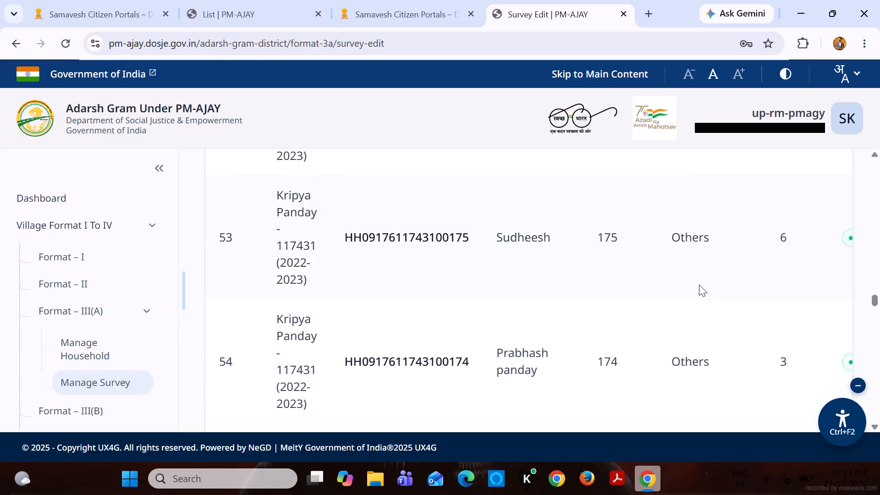
pyautogui.scroll(2, 699, 285)
pyautogui.click(818, 239)
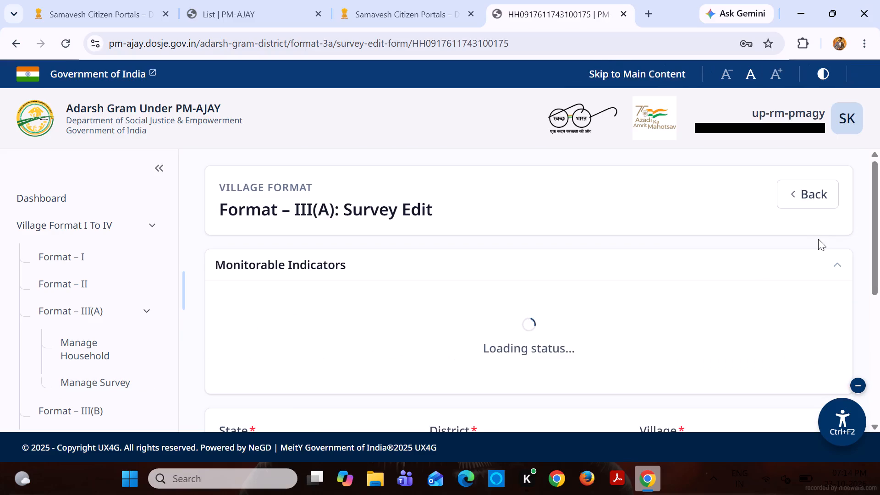
# Select the domain 8 – Financial Inclusion in household 175's survey.
pyautogui.scroll(-9, 674, 337)
pyautogui.click(606, 324)
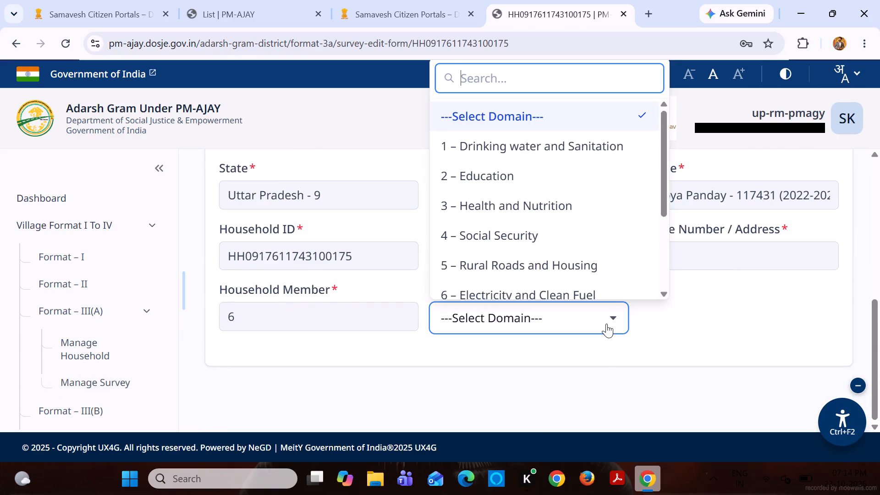
pyautogui.scroll(-2, 602, 243)
pyautogui.click(524, 245)
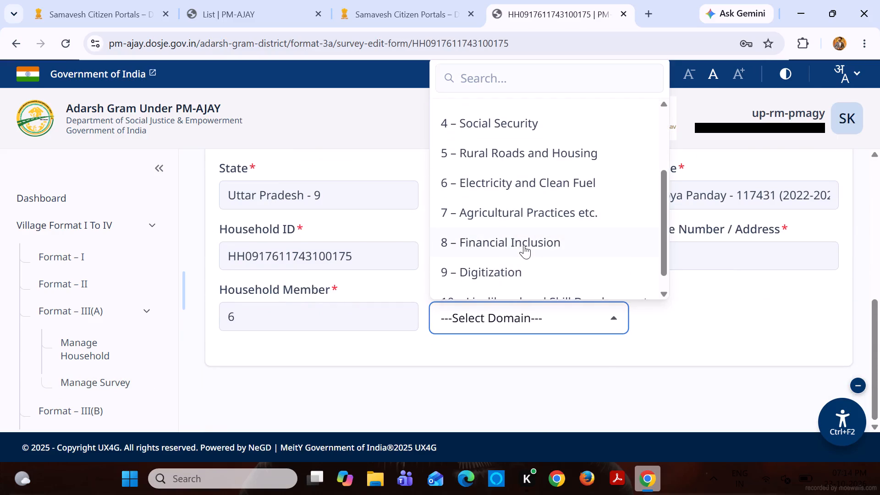
# Under indicator 8.3 (PMSBY), set household 175's number of eligible persons aged 18-70 years to 0.
pyautogui.scroll(-4, 638, 300)
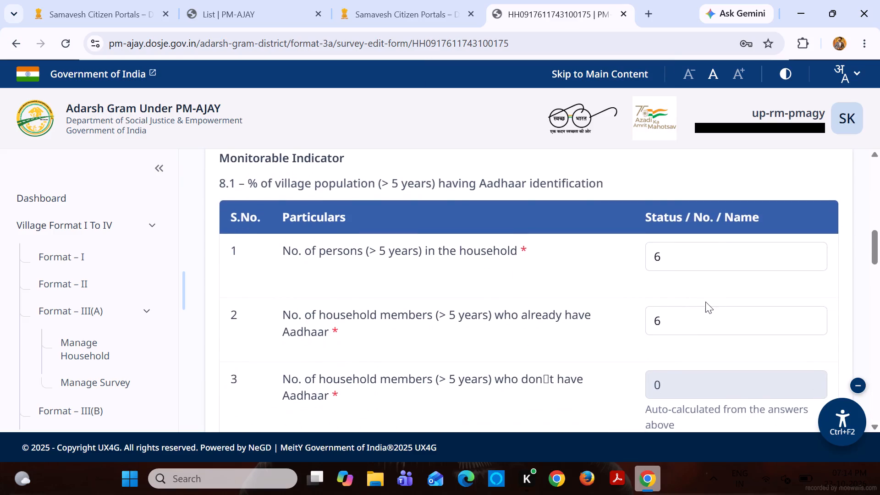
pyautogui.scroll(-10, 705, 302)
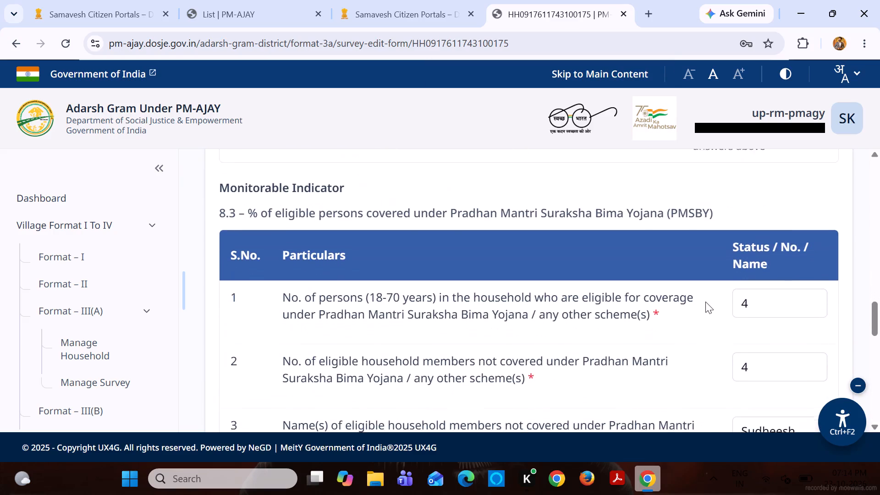
pyautogui.click(768, 302)
pyautogui.press('BackSpace')
pyautogui.press('0')
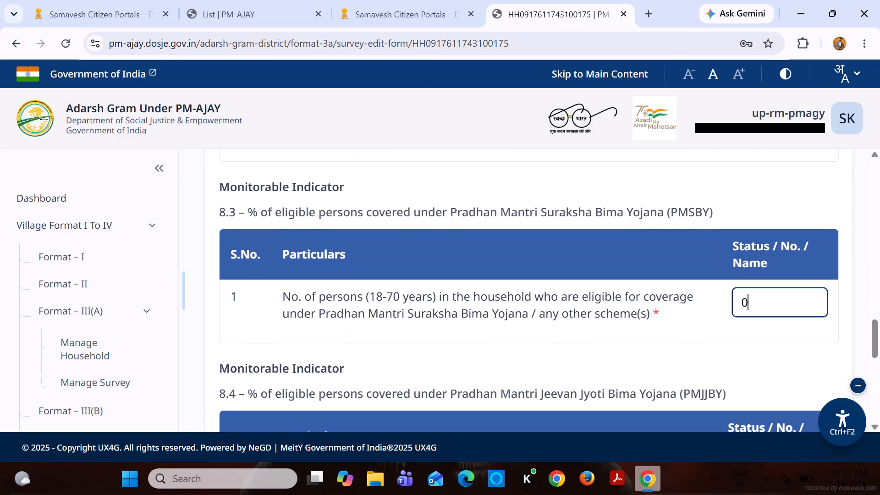
# Under indicator 8.4 (PMJJBY), set household 175's number of eligible members aged 18-50 years to 0 and save the survey answers.
pyautogui.scroll(-7, 768, 302)
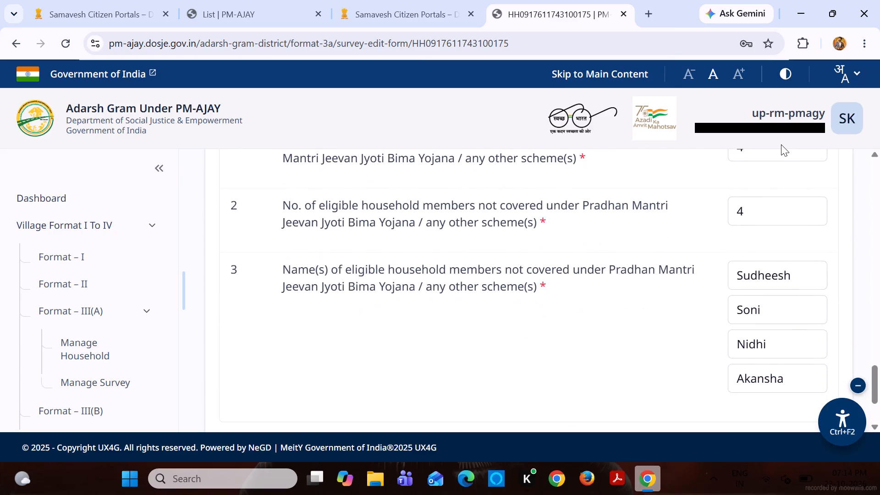
pyautogui.moveTo(781, 144); pyautogui.dragTo(790, 141)
pyautogui.scroll(1, 789, 149)
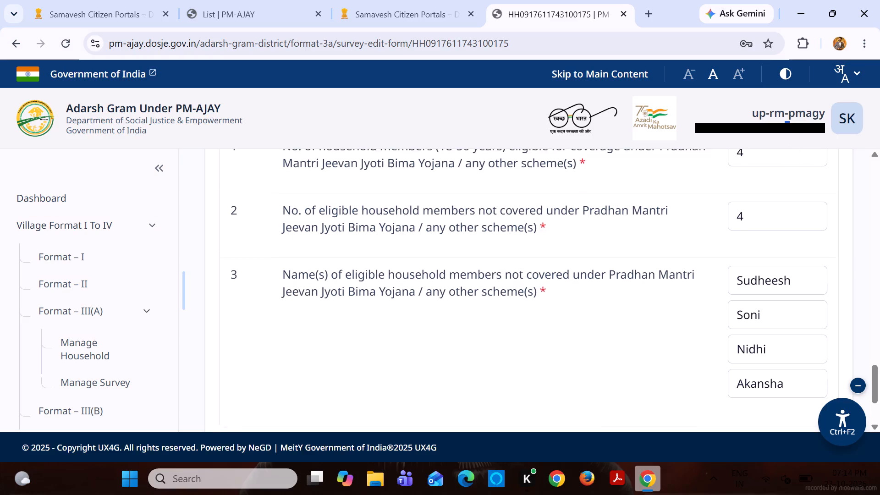
pyautogui.scroll(1, 789, 149)
pyautogui.click(778, 163)
pyautogui.press('BackSpace')
pyautogui.press('0')
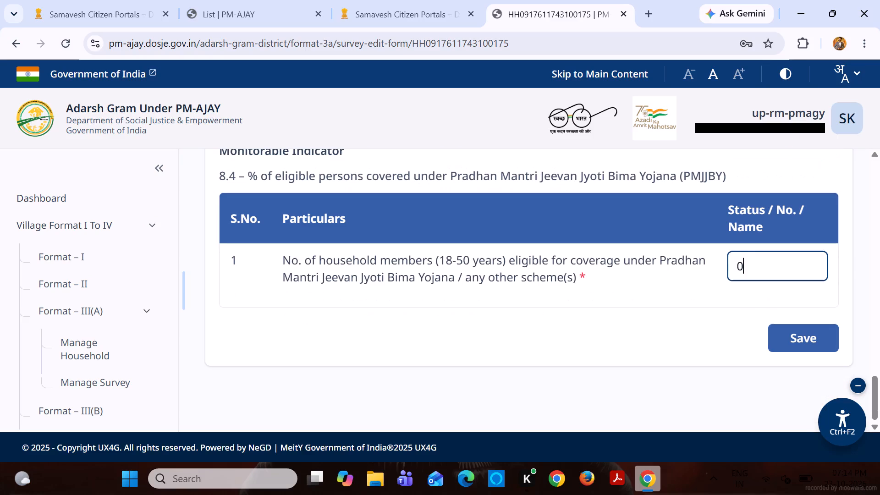
pyautogui.scroll(-1, 778, 163)
pyautogui.click(805, 334)
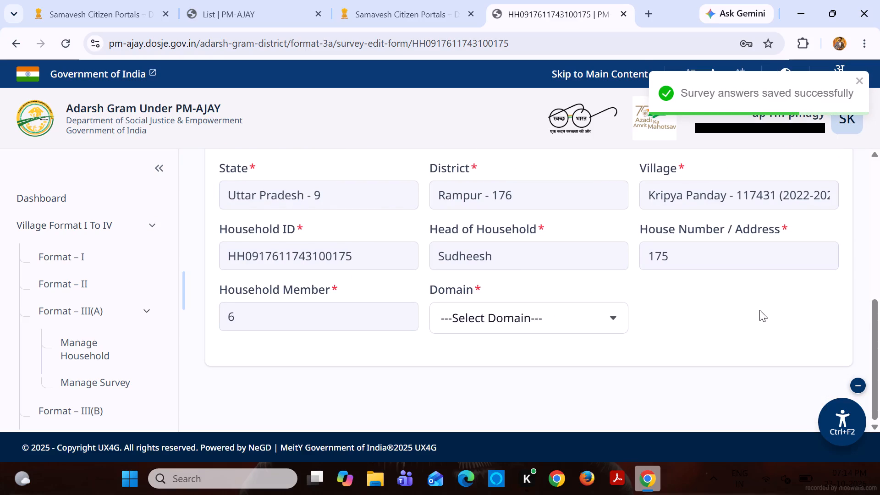
# Return to the Manage Survey list and open the survey of household 174 for editing.
pyautogui.scroll(6, 731, 269)
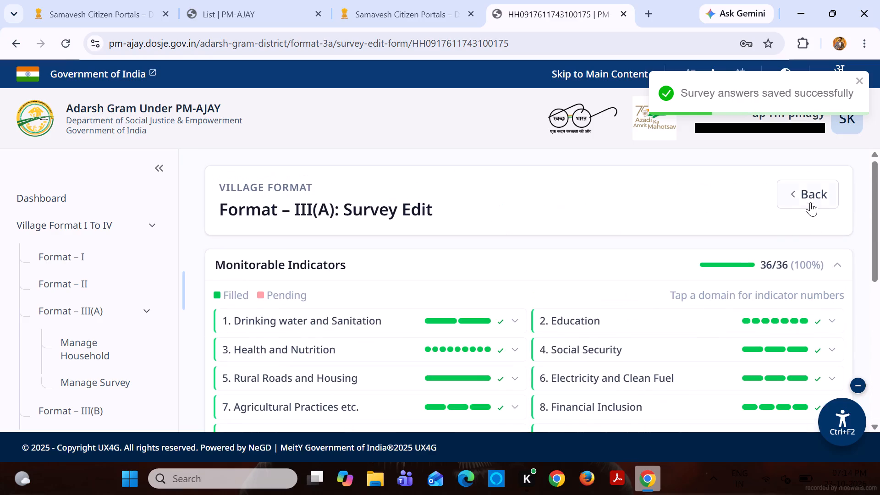
pyautogui.click(810, 199)
pyautogui.scroll(-4, 761, 267)
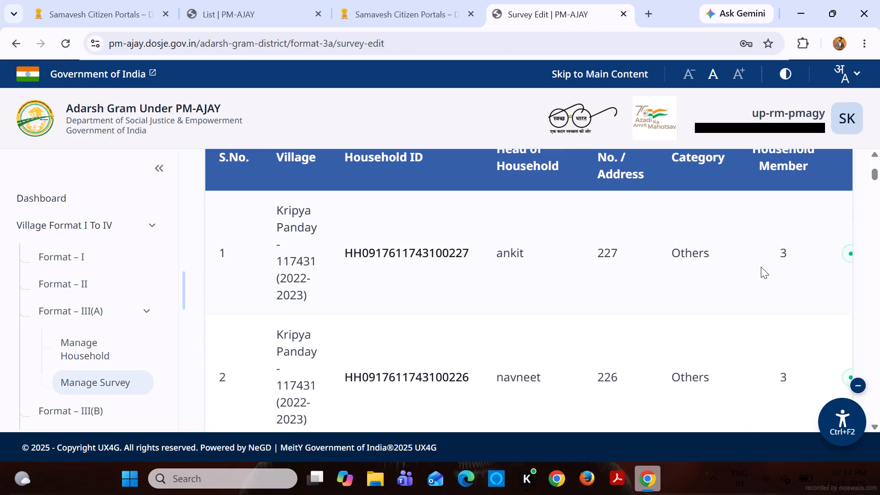
pyautogui.scroll(-13, 761, 267)
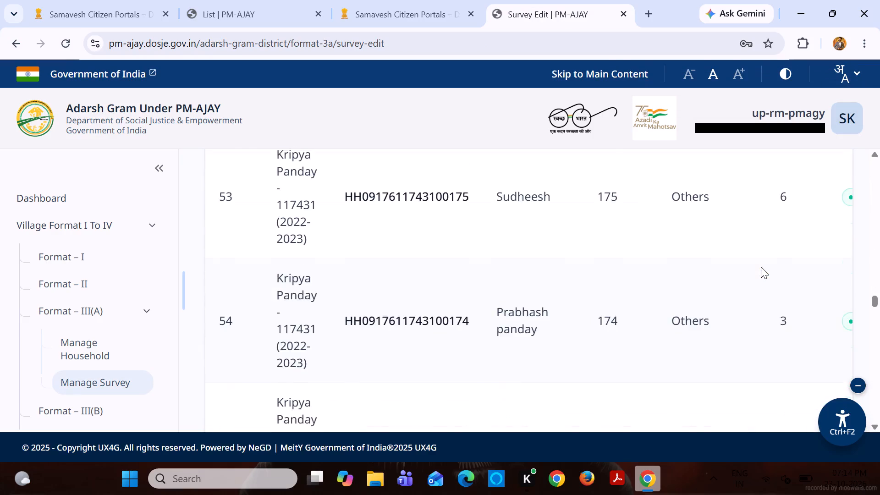
pyautogui.scroll(-9, 761, 267)
pyautogui.hscroll(-4, 761, 267)
pyautogui.scroll(-1, 761, 267)
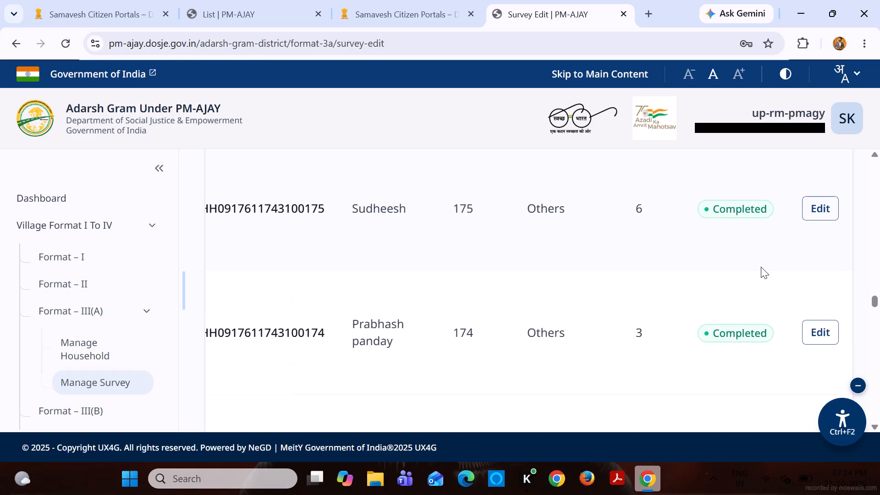
pyautogui.scroll(-1, 761, 267)
pyautogui.click(819, 281)
# Select the domain 8 – Financial Inclusion in household 174's survey.
pyautogui.scroll(-2, 689, 292)
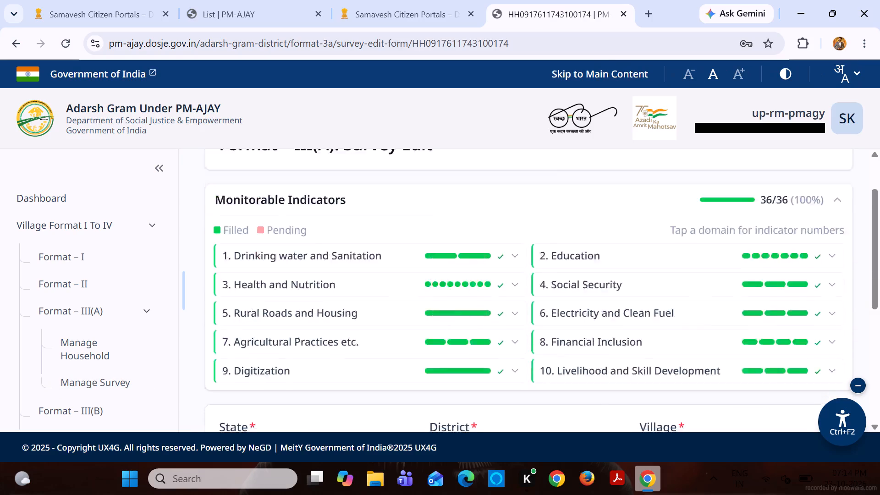
pyautogui.scroll(-5, 689, 292)
pyautogui.click(605, 315)
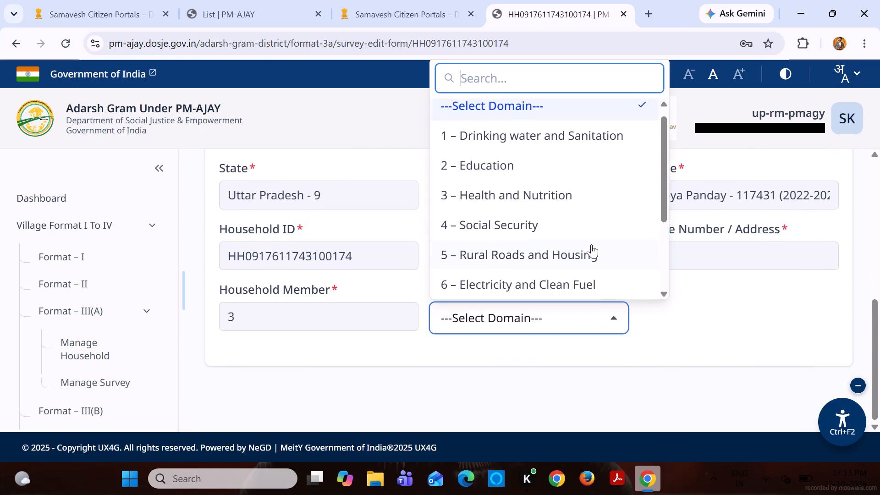
pyautogui.scroll(-3, 591, 244)
pyautogui.click(538, 234)
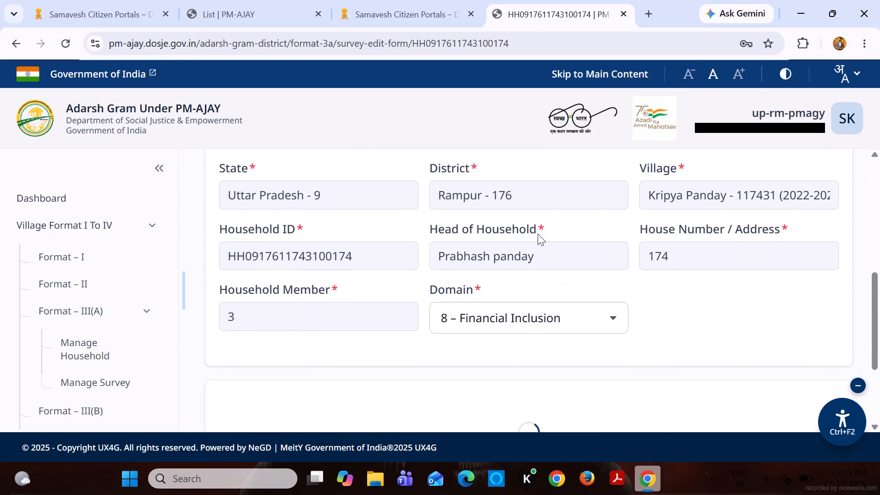
# Under indicator 8.3 (PMSBY), set household 174's number of eligible persons aged 18-70 years to 0.
pyautogui.scroll(-3, 604, 302)
pyautogui.scroll(-3, 707, 258)
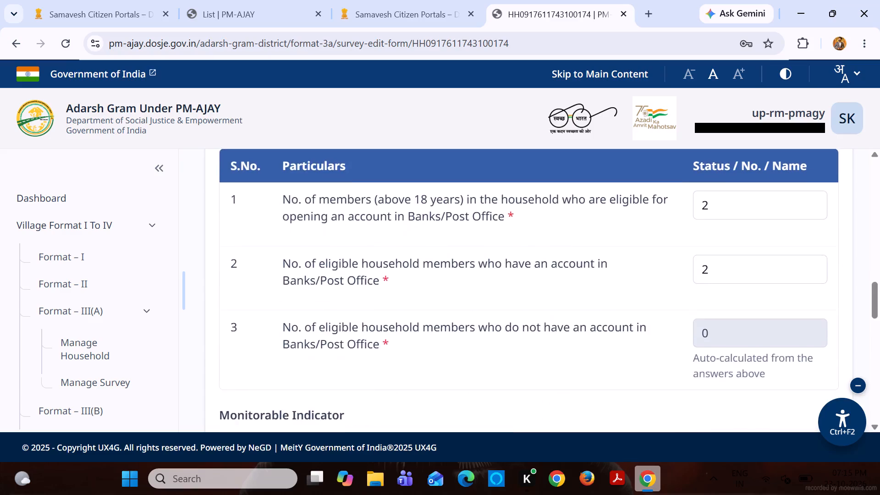
pyautogui.scroll(-4, 707, 258)
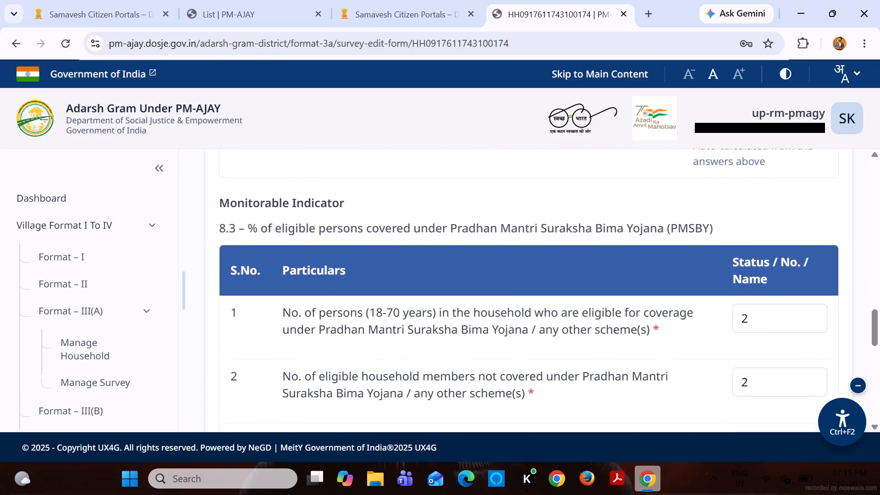
pyautogui.click(777, 303)
pyautogui.press('BackSpace')
pyautogui.press('0')
# Under indicator 8.4 (PMJJBY), set household 174's number of eligible members aged 18-50 years to 0 and save the survey answers.
pyautogui.scroll(-2, 777, 303)
pyautogui.click(770, 341)
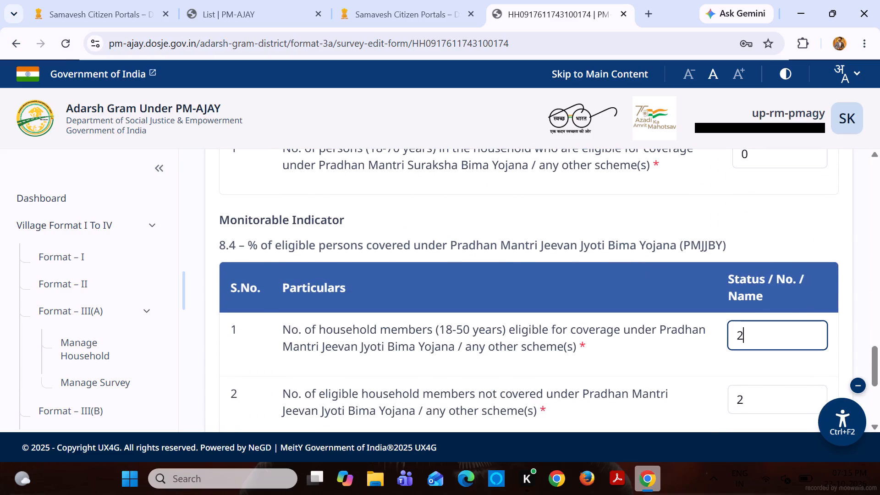
pyautogui.press('BackSpace')
pyautogui.press('0')
pyautogui.scroll(-3, 770, 341)
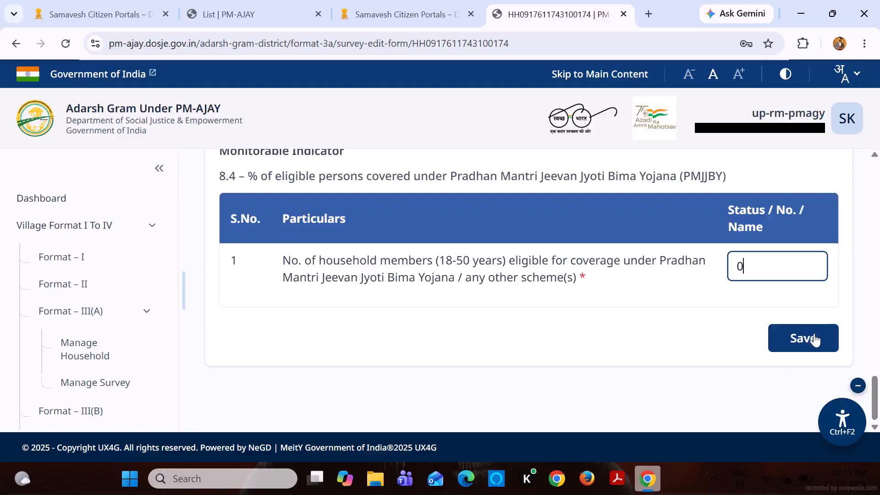
pyautogui.click(814, 333)
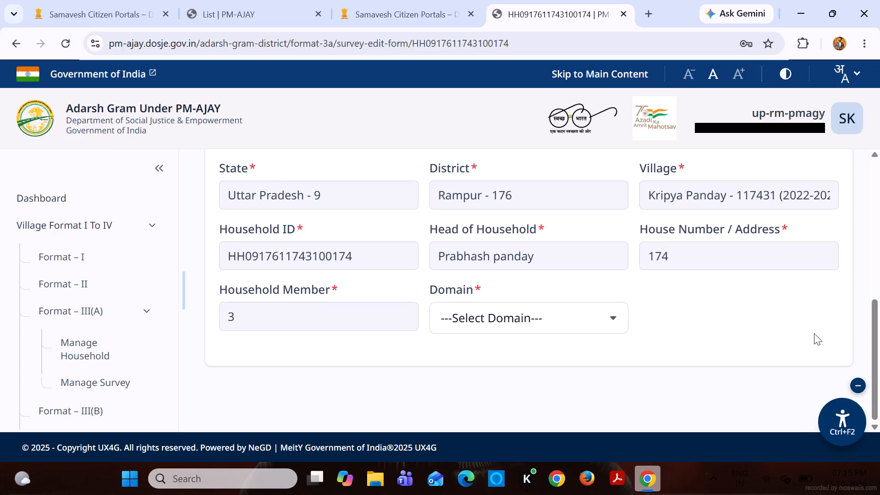
# Return to the Manage Survey list and open the survey of household 170 for editing.
pyautogui.scroll(10, 754, 278)
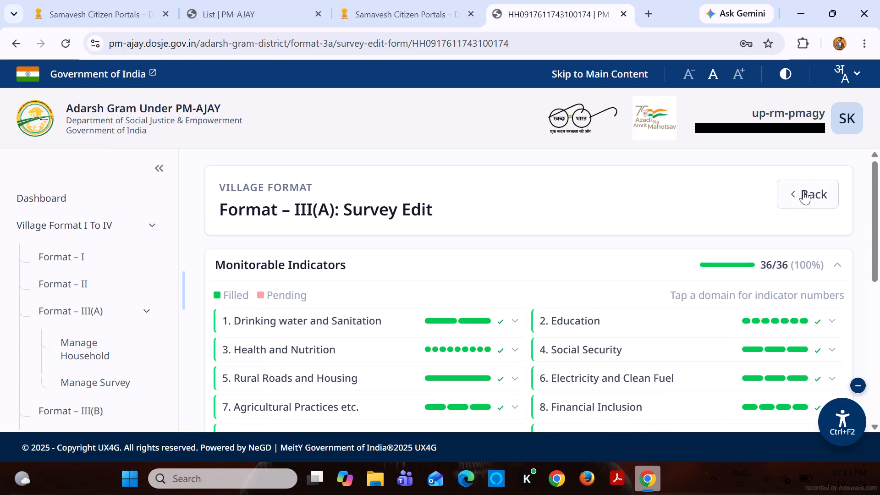
pyautogui.click(803, 191)
pyautogui.scroll(-2, 699, 268)
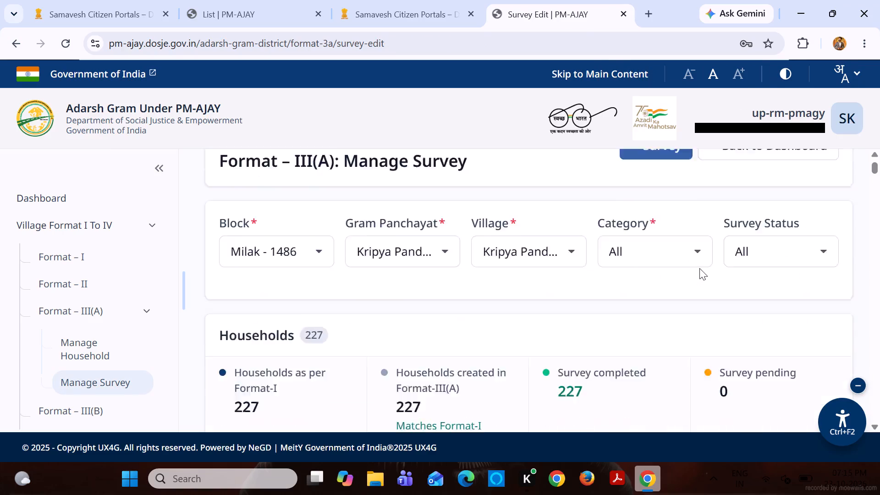
pyautogui.scroll(-20, 699, 268)
pyautogui.scroll(-5, 699, 268)
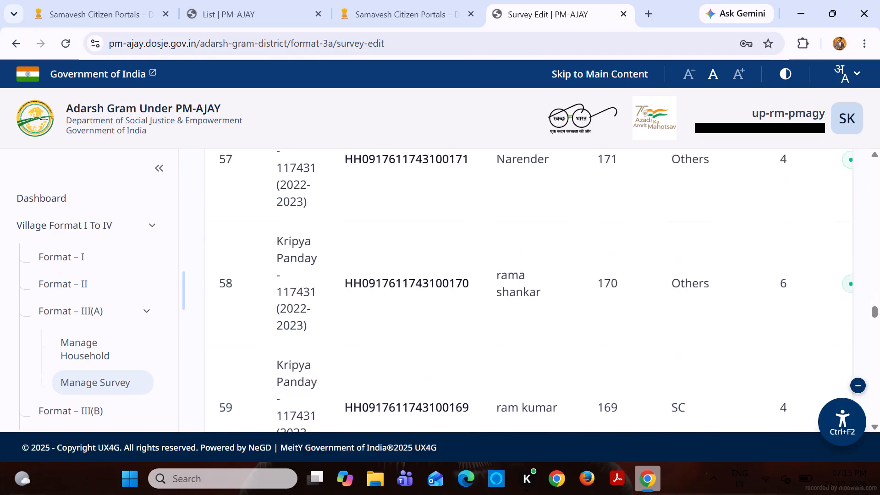
pyautogui.scroll(-1, 699, 268)
pyautogui.hscroll(-4, 699, 268)
pyautogui.click(824, 272)
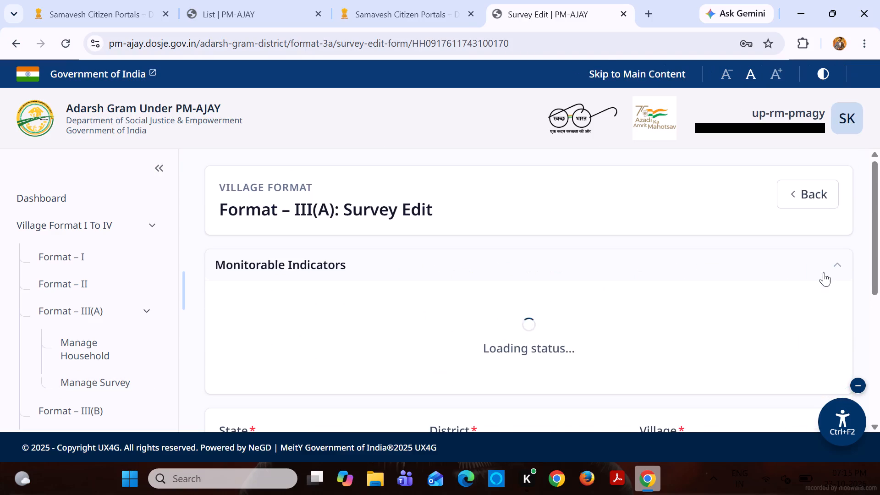
# Select the domain 8 – Financial Inclusion in household 170's survey.
pyautogui.scroll(-9, 716, 293)
pyautogui.click(602, 315)
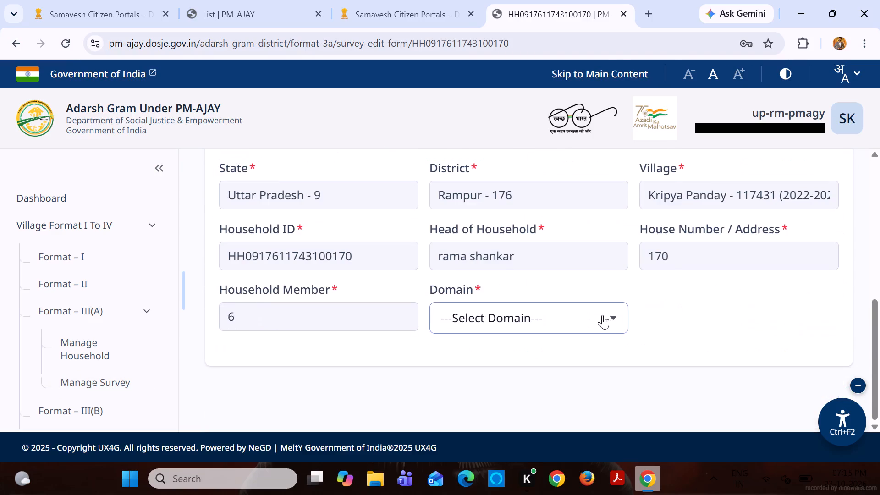
pyautogui.scroll(-2, 586, 231)
pyautogui.click(542, 223)
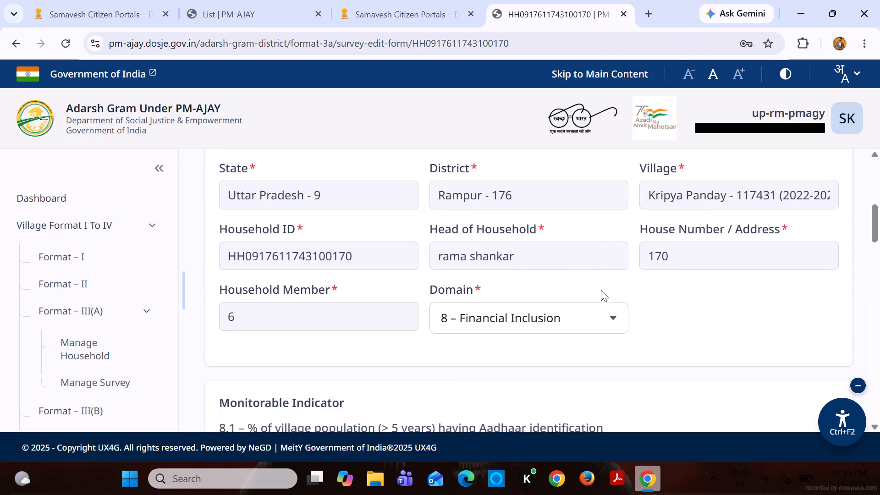
# Under indicator 8.3 (PMSBY), set household 170's number of eligible persons aged 18-70 years to 0 and save the survey answers.
pyautogui.scroll(-3, 601, 290)
pyautogui.scroll(-6, 686, 295)
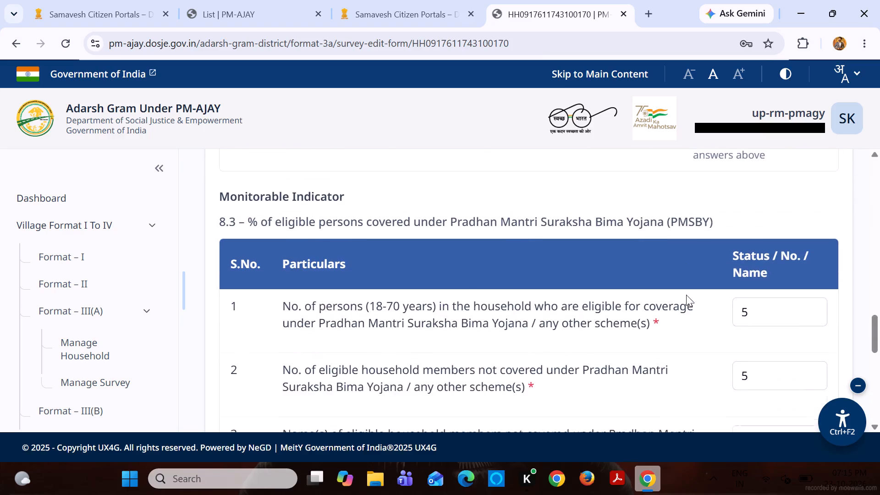
pyautogui.scroll(-1, 686, 295)
pyautogui.click(758, 299)
pyautogui.press('BackSpace')
pyautogui.press('0')
pyautogui.scroll(-1, 758, 299)
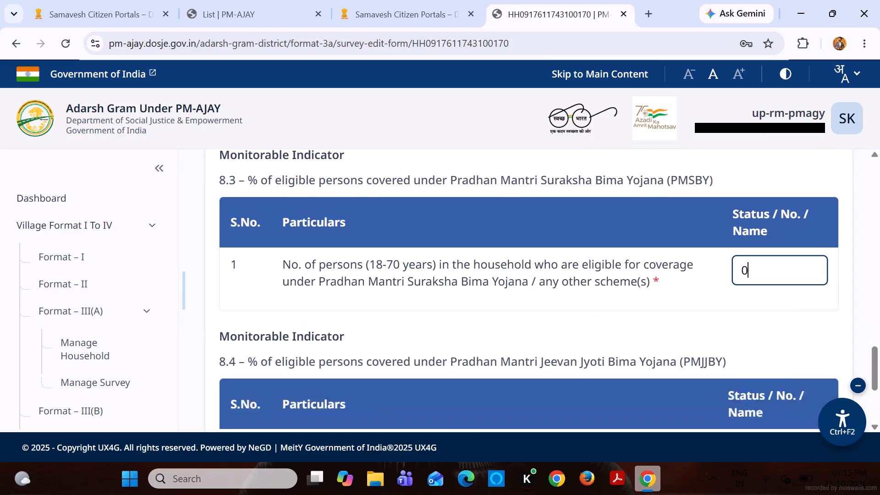
pyautogui.scroll(-4, 758, 299)
pyautogui.click(793, 335)
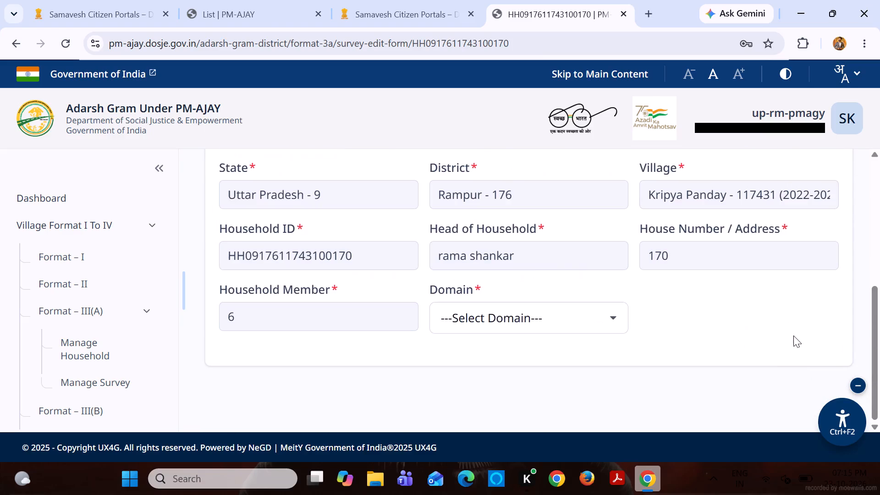